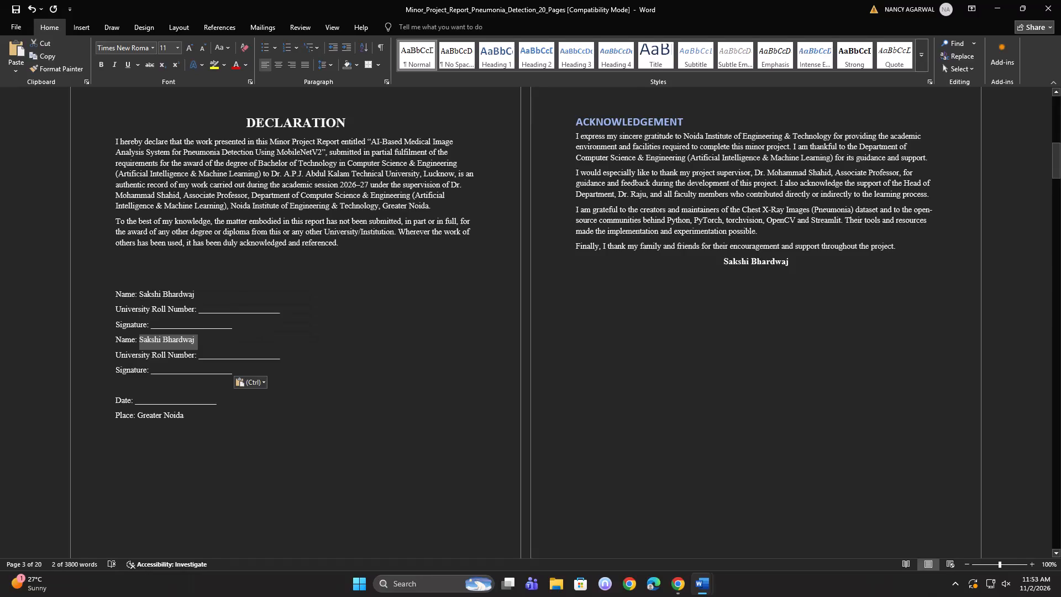
Replace the name on the second Name line of the Declaration with the second student's name.
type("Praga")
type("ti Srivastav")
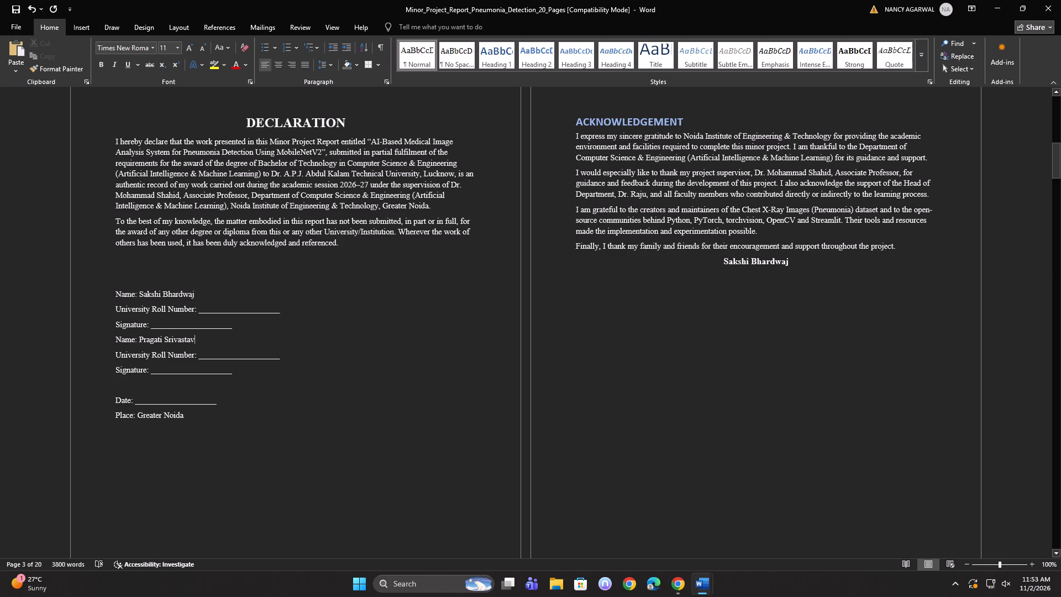
Replace the blank on the first University Roll Number line of the Declaration with the first student's roll number.
left_click_drag(299, 307, 196, 312)
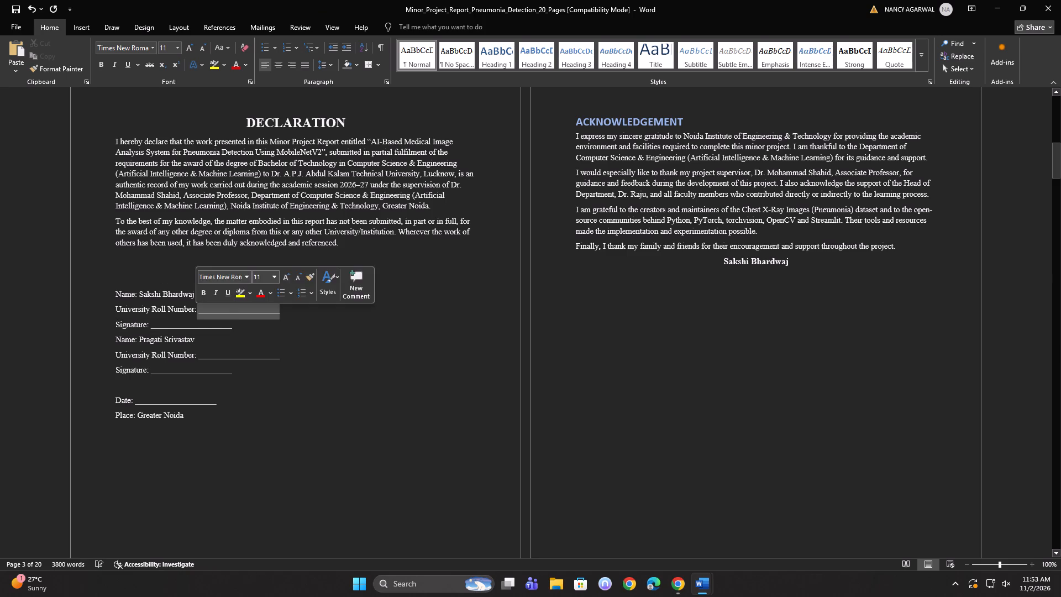
key("BackSpace")
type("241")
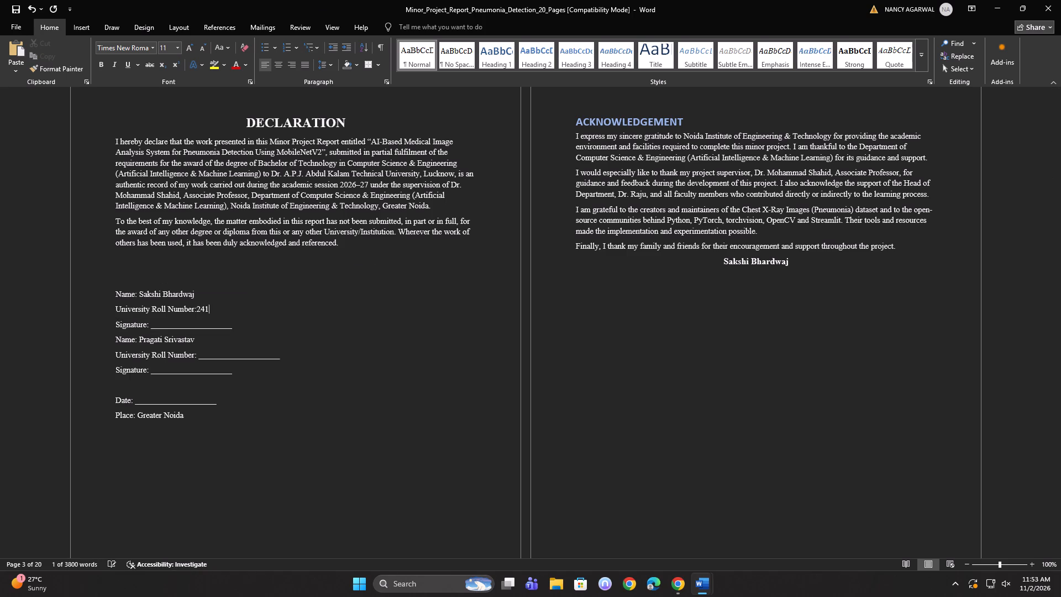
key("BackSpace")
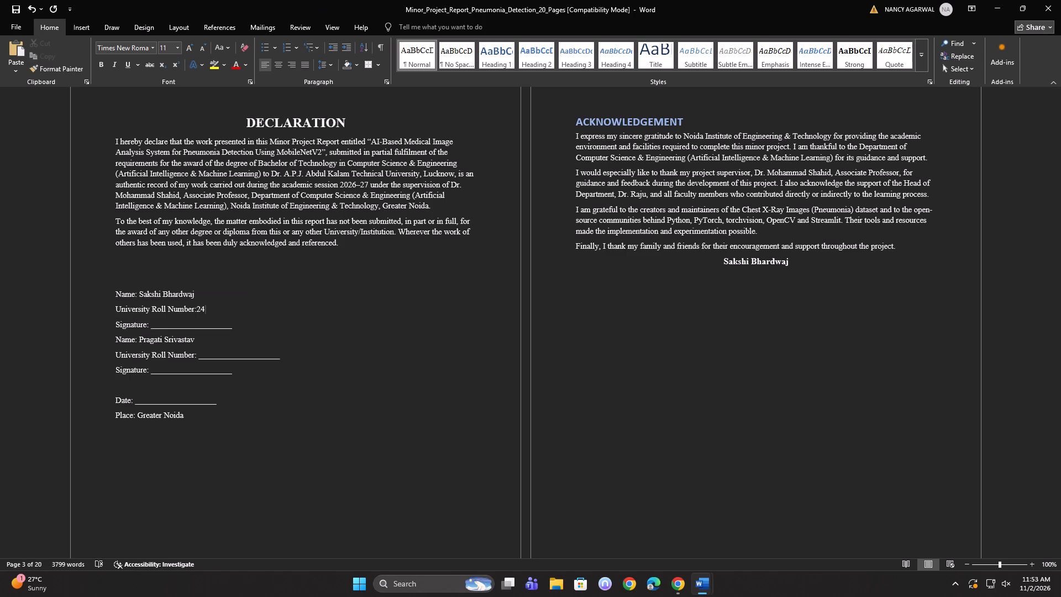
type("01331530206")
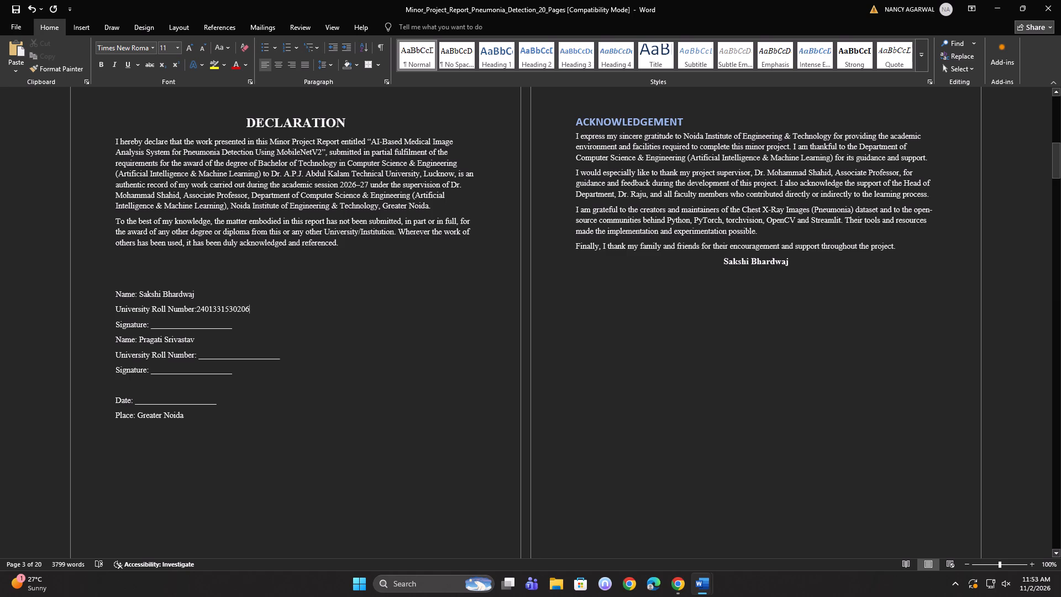
Copy the first student's roll number over the blank on the second University Roll Number line, keeping Signature on its own line.
left_click_drag(255, 306, 192, 315)
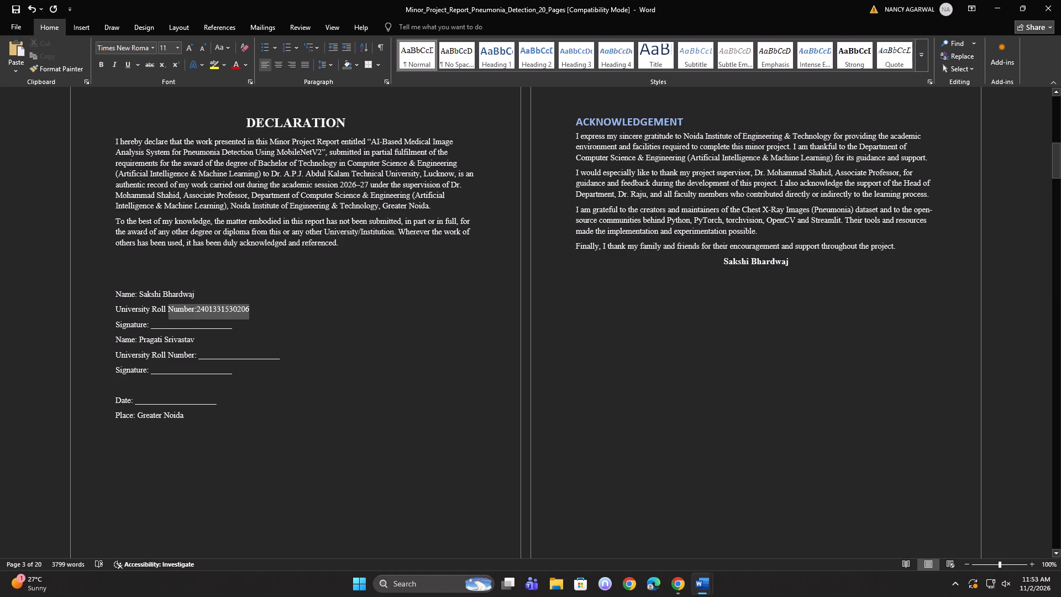
left_click_drag(192, 315, 193, 312)
left_click_drag(193, 312, 198, 310)
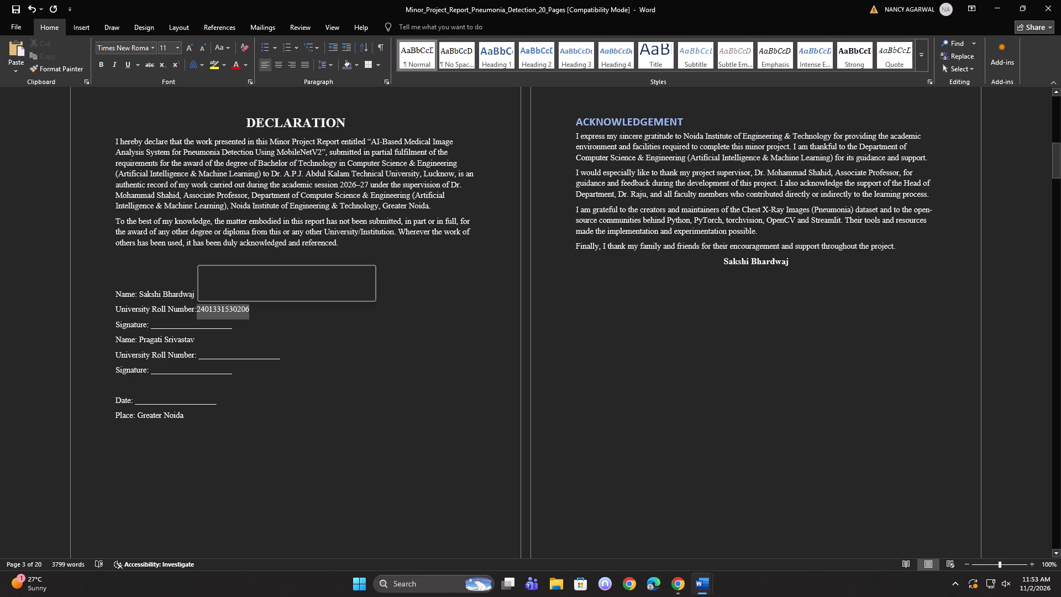
key("ctrl+c")
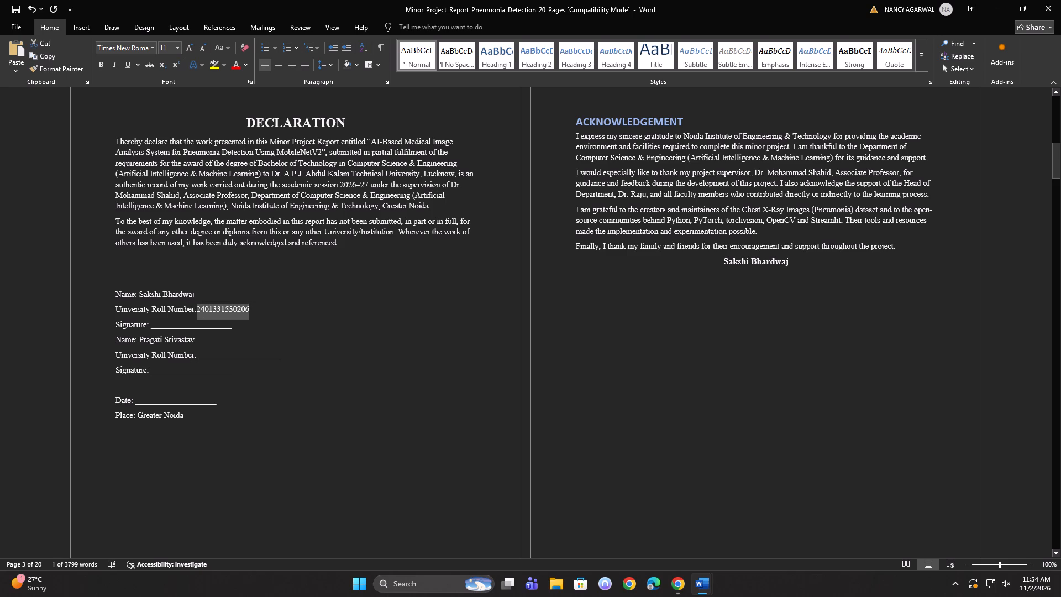
left_click(286, 358)
left_click_drag(286, 358, 192, 355)
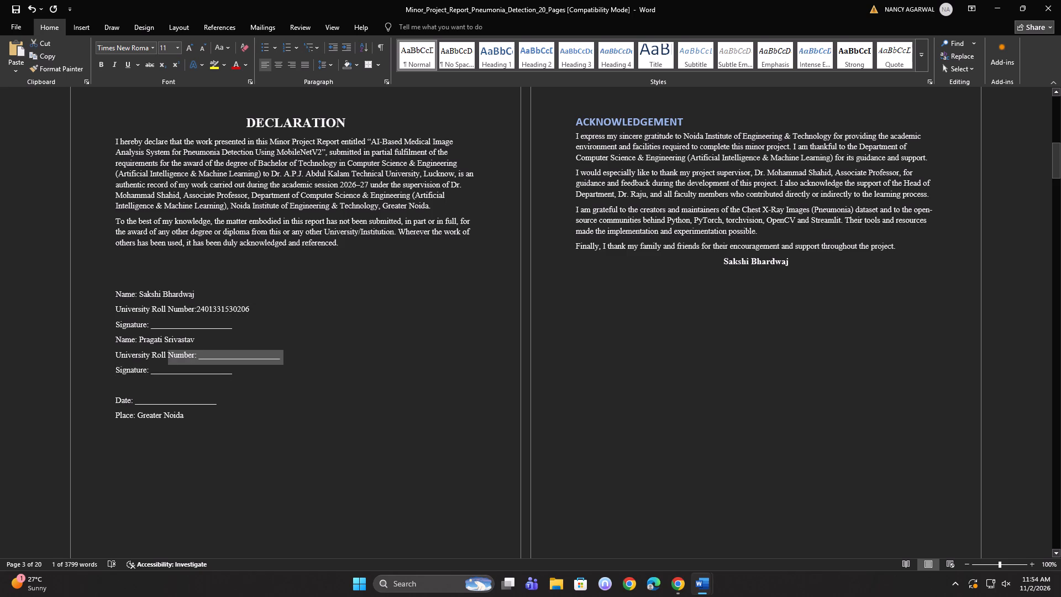
left_click_drag(192, 355, 199, 362)
key("ctrl+v")
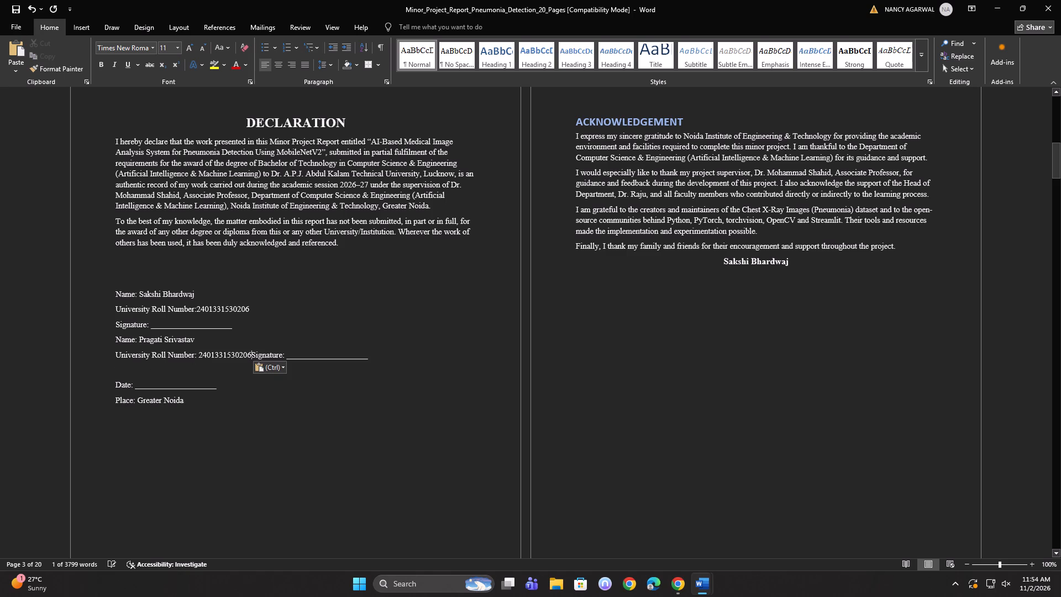
key("Return")
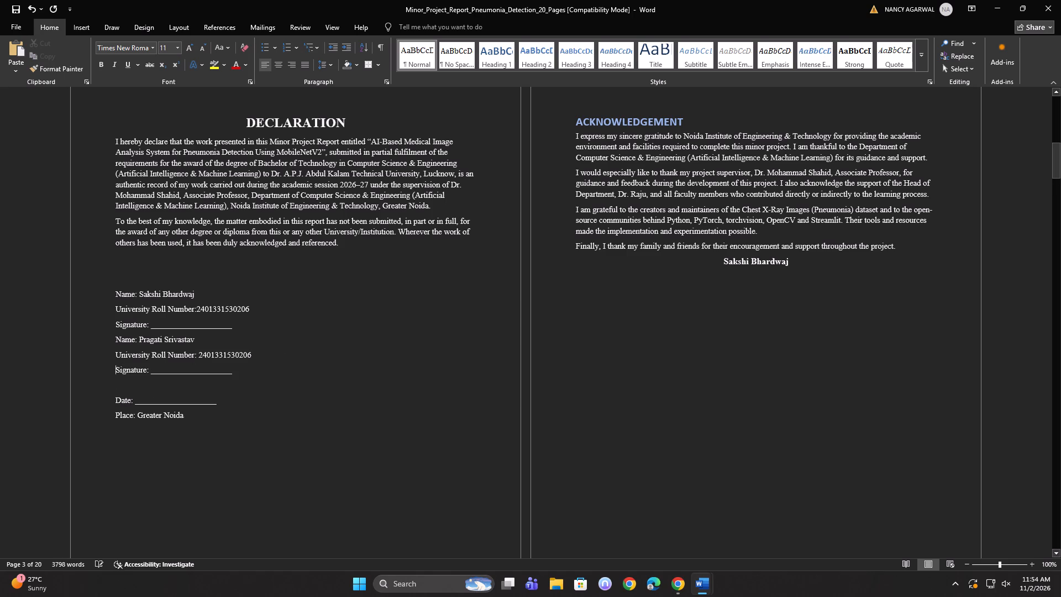
Change the last three digits of the second roll number in the Declaration to match the second student's own number.
left_click(258, 352)
key("BackSpace")
key("BackSpace")
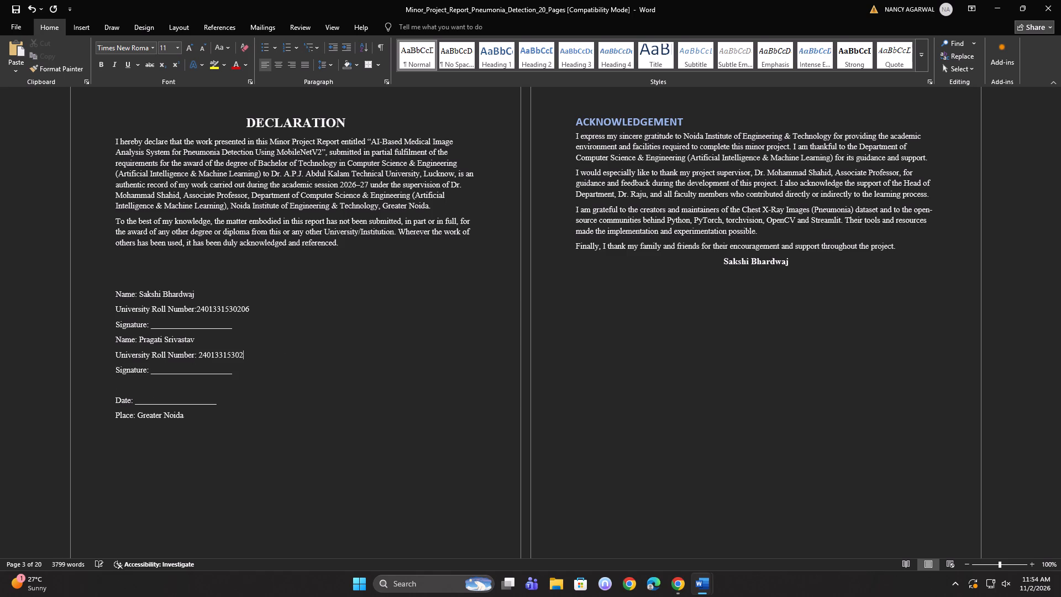
key("BackSpace")
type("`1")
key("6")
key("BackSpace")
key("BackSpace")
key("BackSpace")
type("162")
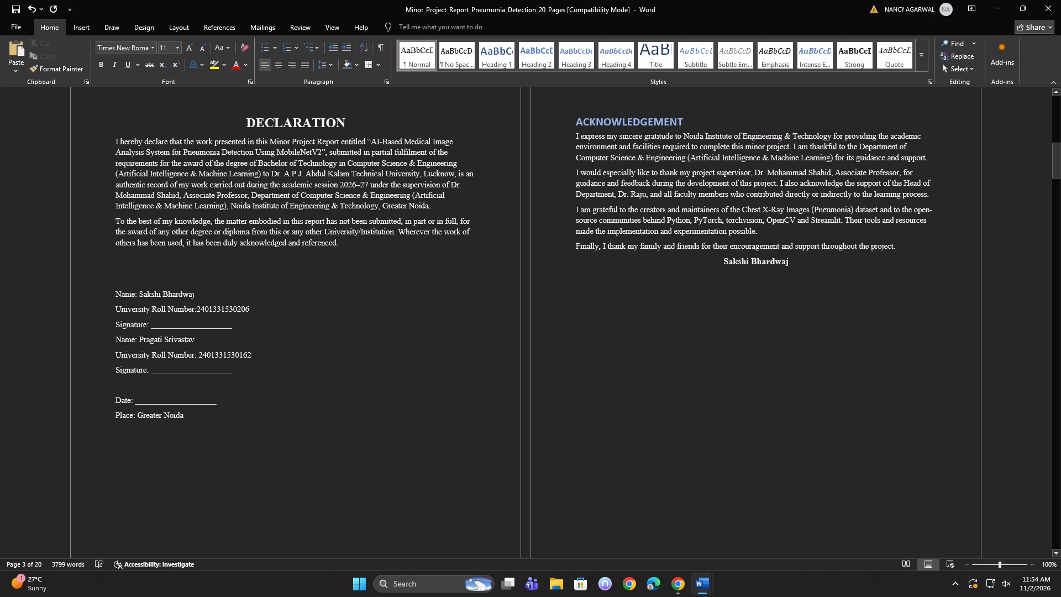
Delete the bold student name below the closing paragraph of the Acknowledgement.
scroll(789, 305, "up", 1)
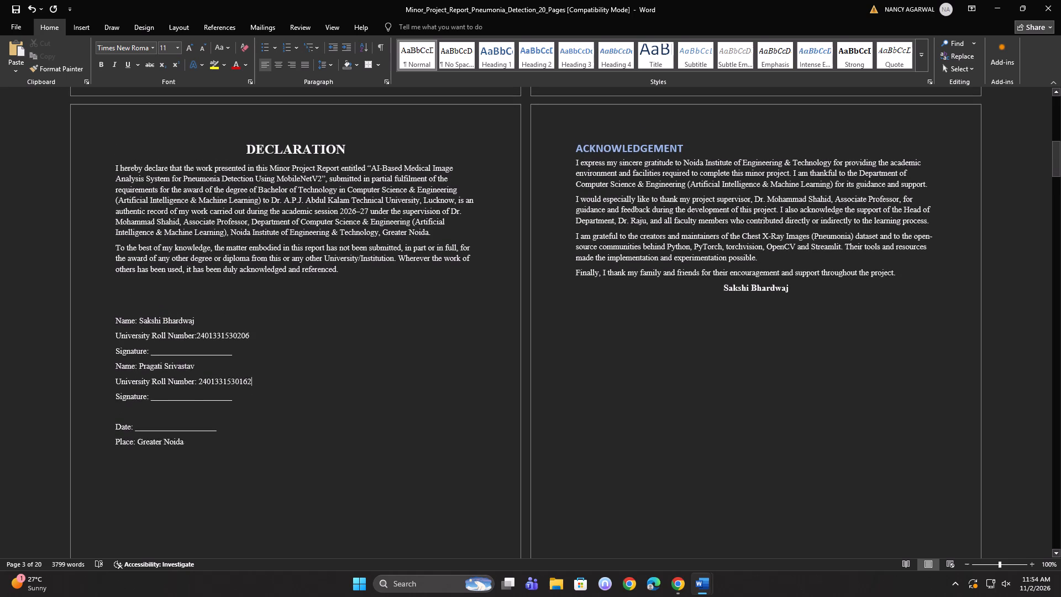
left_click_drag(805, 296, 720, 292)
key("BackSpace")
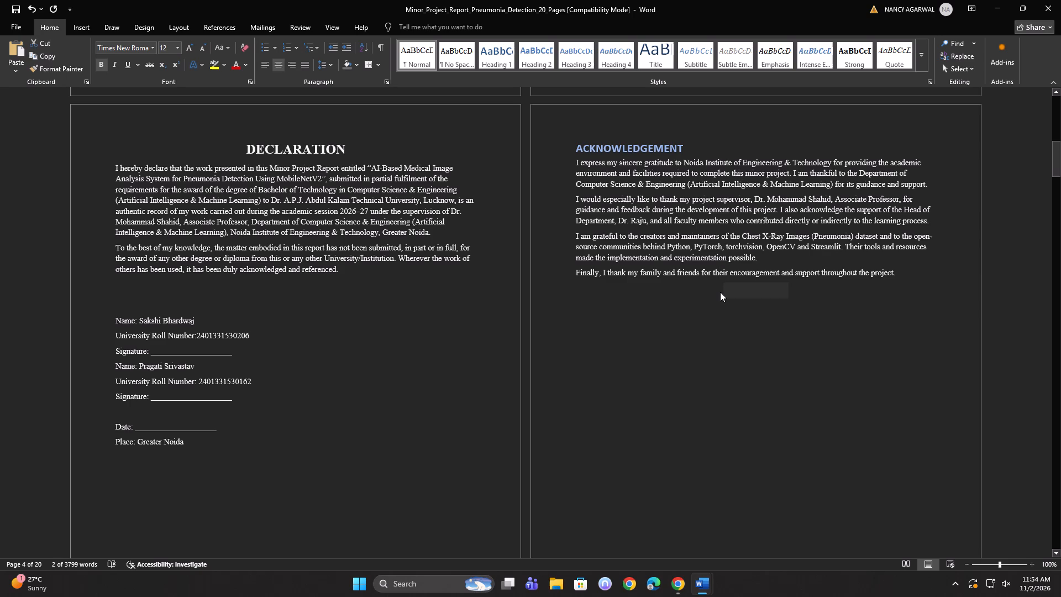
Replace the project supervisor's name in the Acknowledgement, including the Dr. title, with the new supervisor's name.
left_click(829, 201)
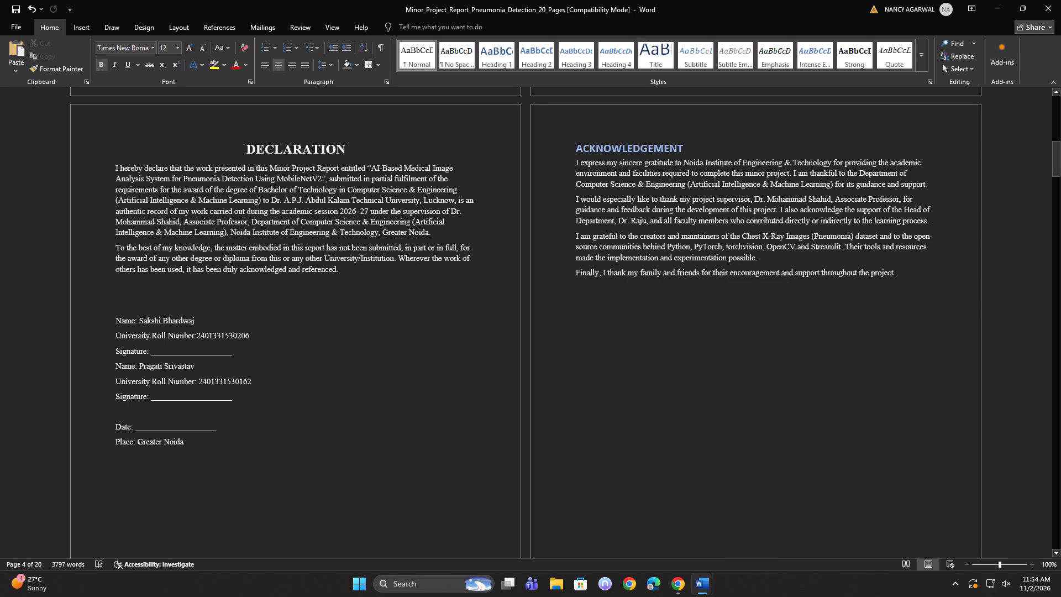
left_click_drag(829, 201, 771, 197)
right_click_drag(829, 201, 771, 197)
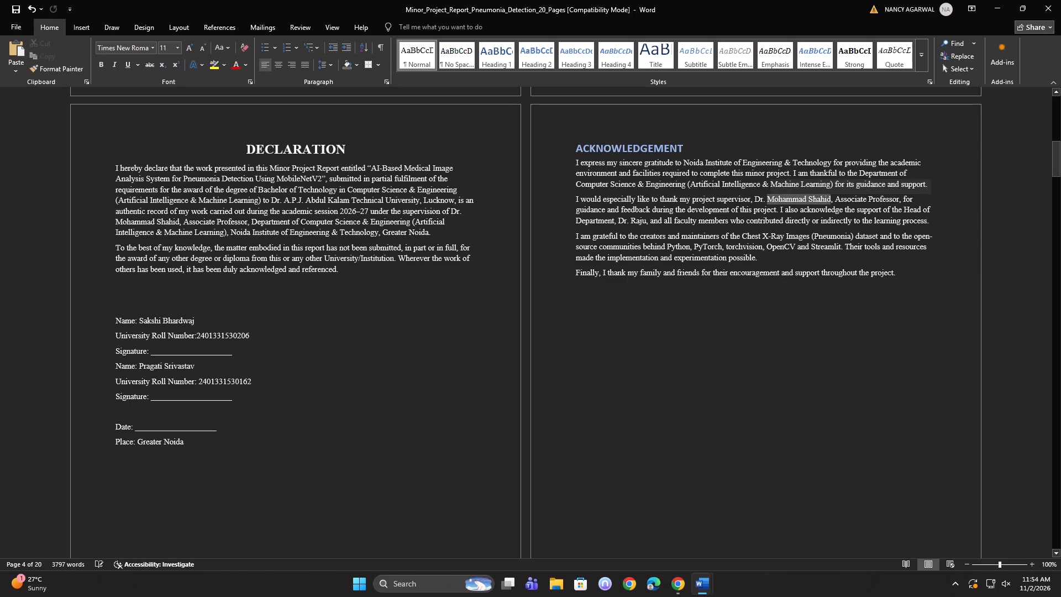
right_click_drag(771, 197, 756, 197)
left_click_drag(771, 197, 756, 197)
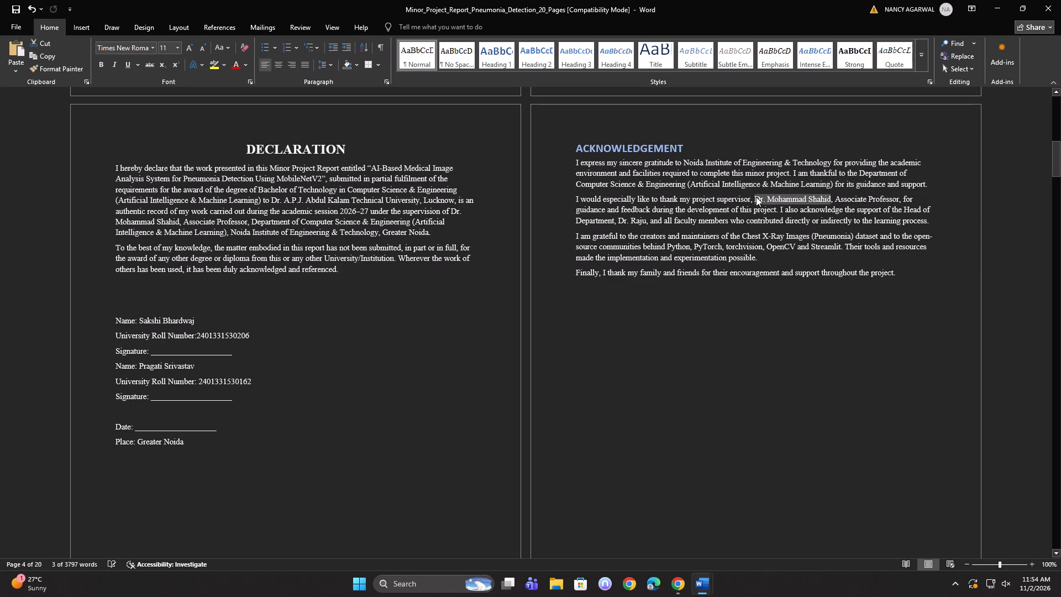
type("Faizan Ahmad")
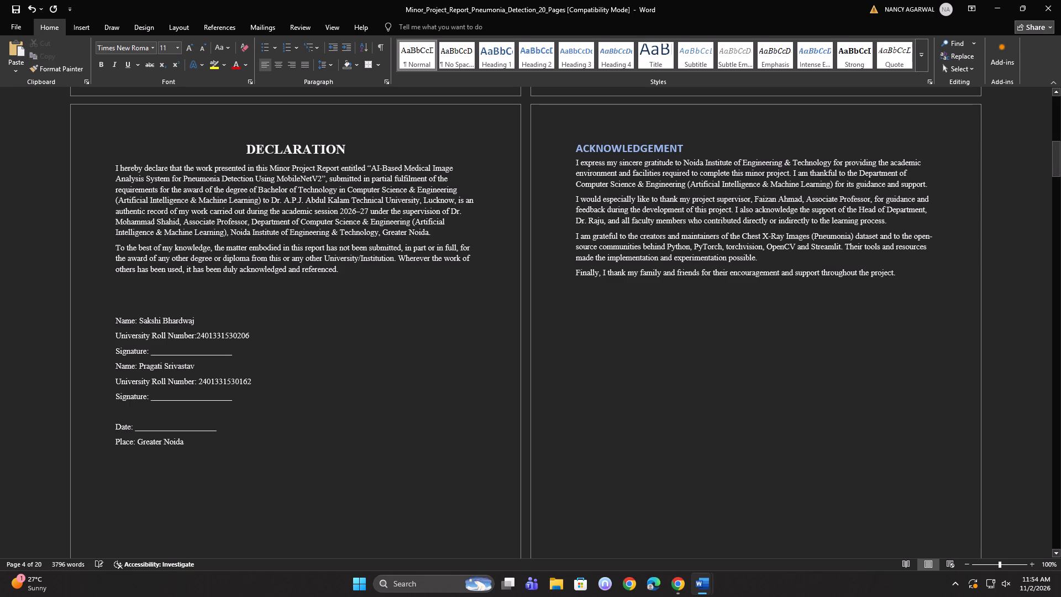
Replace the name under Signature of Supervisor on the Certificate page, including the Dr. title, with the new supervisor's name.
scroll(714, 342, "up", 4)
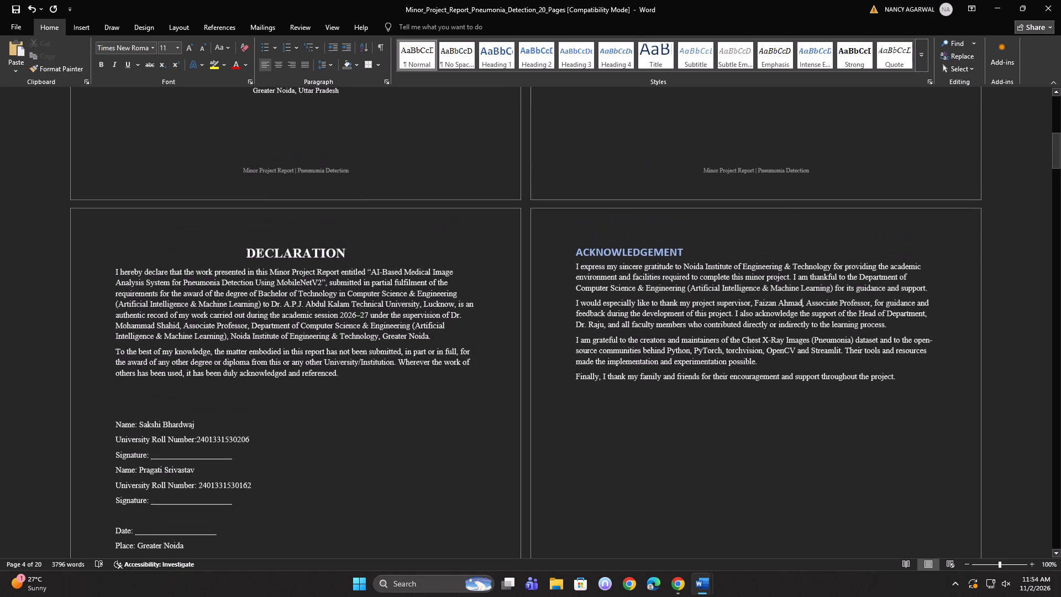
scroll(714, 342, "up", 9)
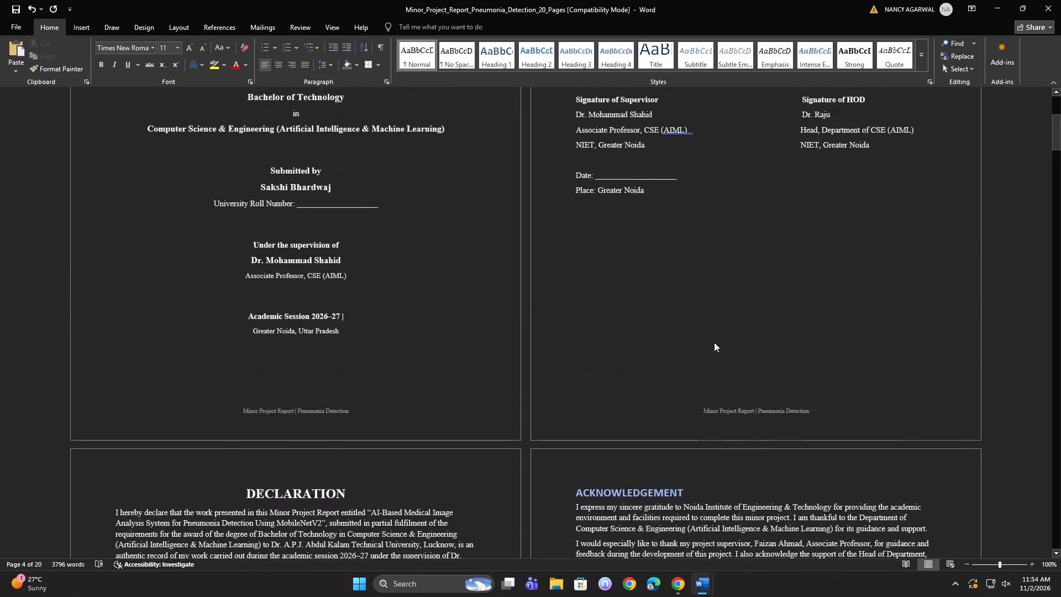
scroll(714, 342, "up", 7)
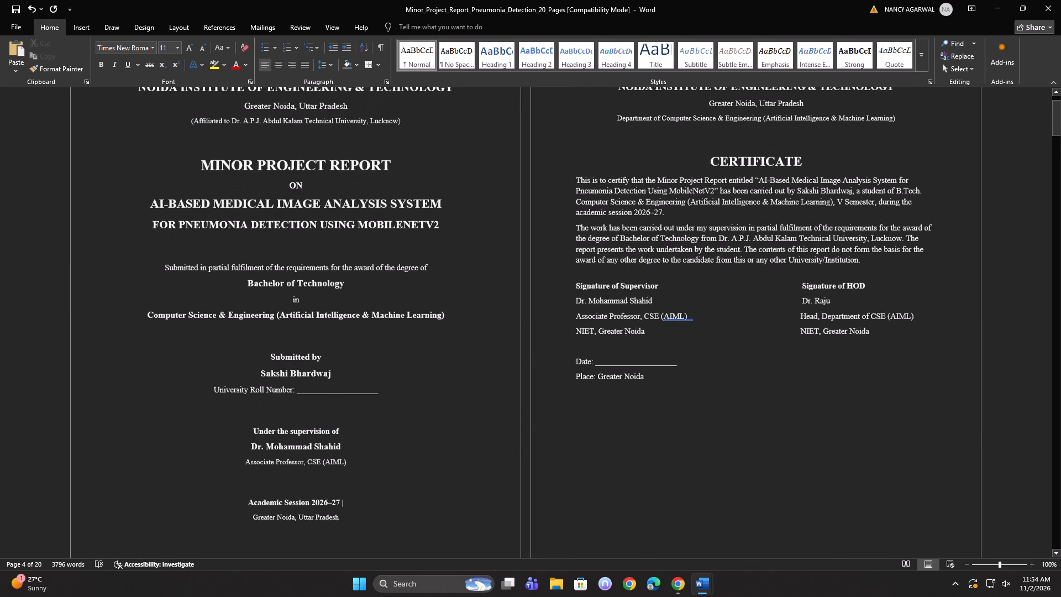
left_click_drag(654, 302, 635, 310)
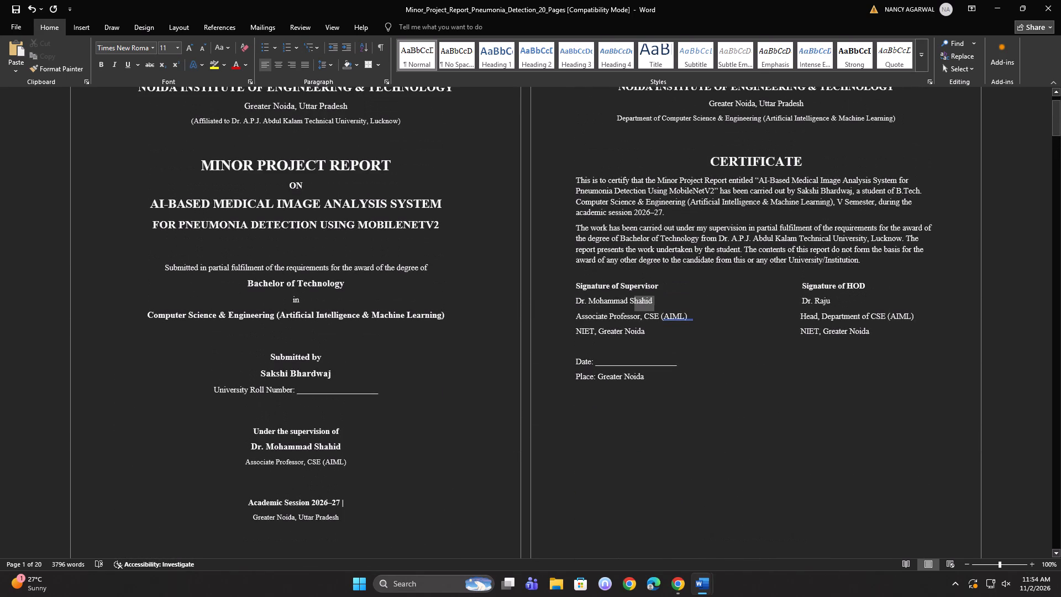
left_click_drag(635, 310, 586, 300)
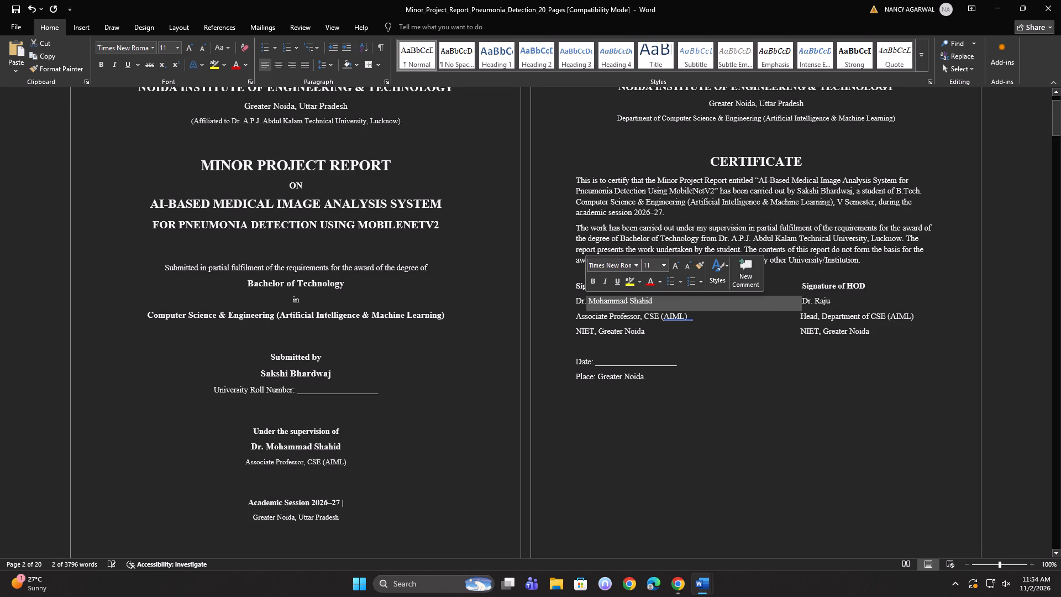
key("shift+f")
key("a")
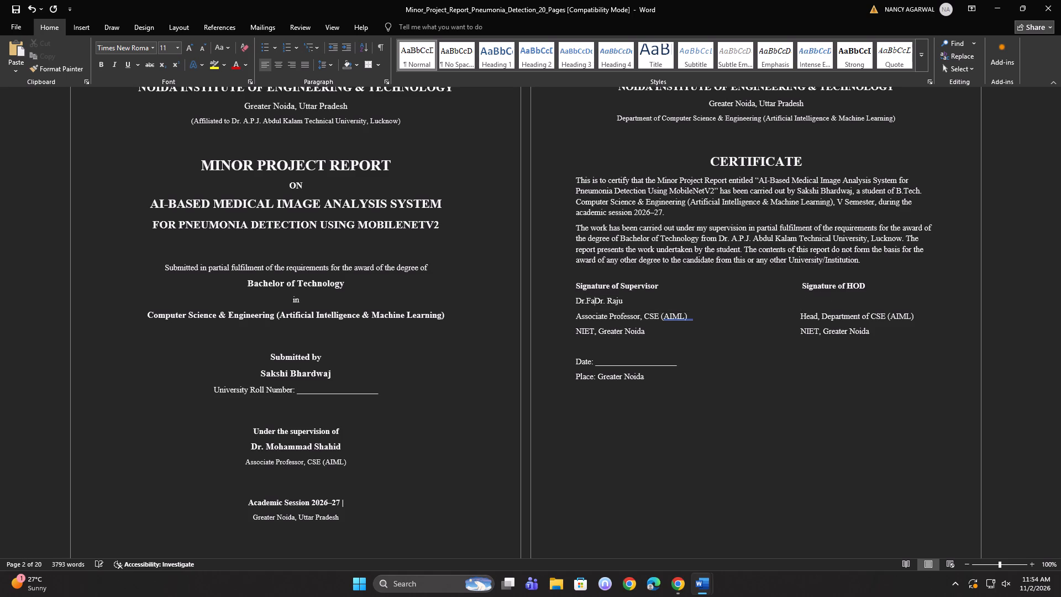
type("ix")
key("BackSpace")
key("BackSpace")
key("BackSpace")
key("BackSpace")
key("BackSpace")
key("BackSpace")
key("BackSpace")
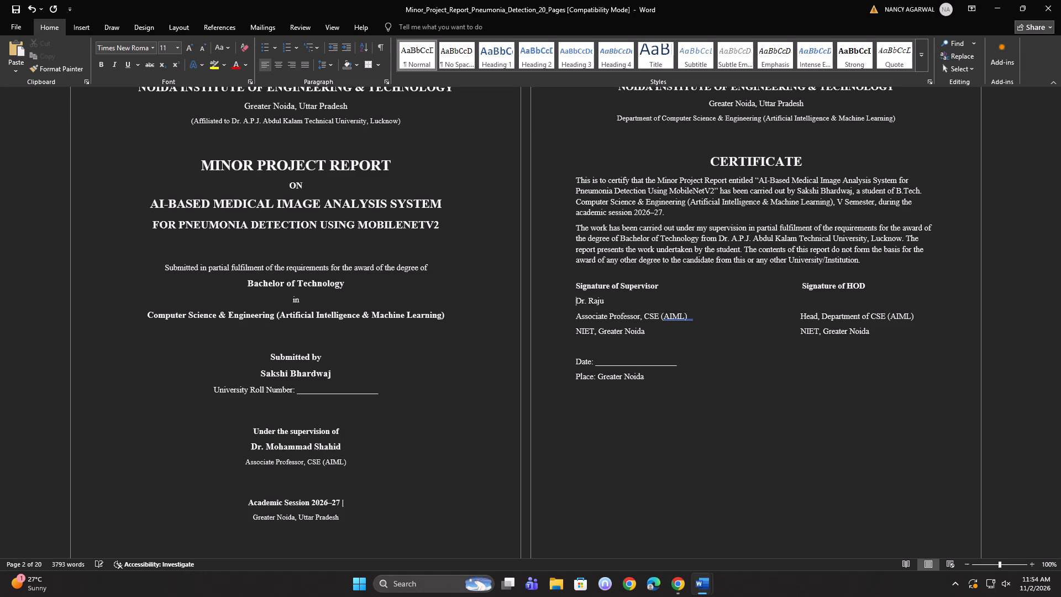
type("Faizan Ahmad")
Add spaces after the supervisor's name so the head of department's name lines up under Signature of HOD.
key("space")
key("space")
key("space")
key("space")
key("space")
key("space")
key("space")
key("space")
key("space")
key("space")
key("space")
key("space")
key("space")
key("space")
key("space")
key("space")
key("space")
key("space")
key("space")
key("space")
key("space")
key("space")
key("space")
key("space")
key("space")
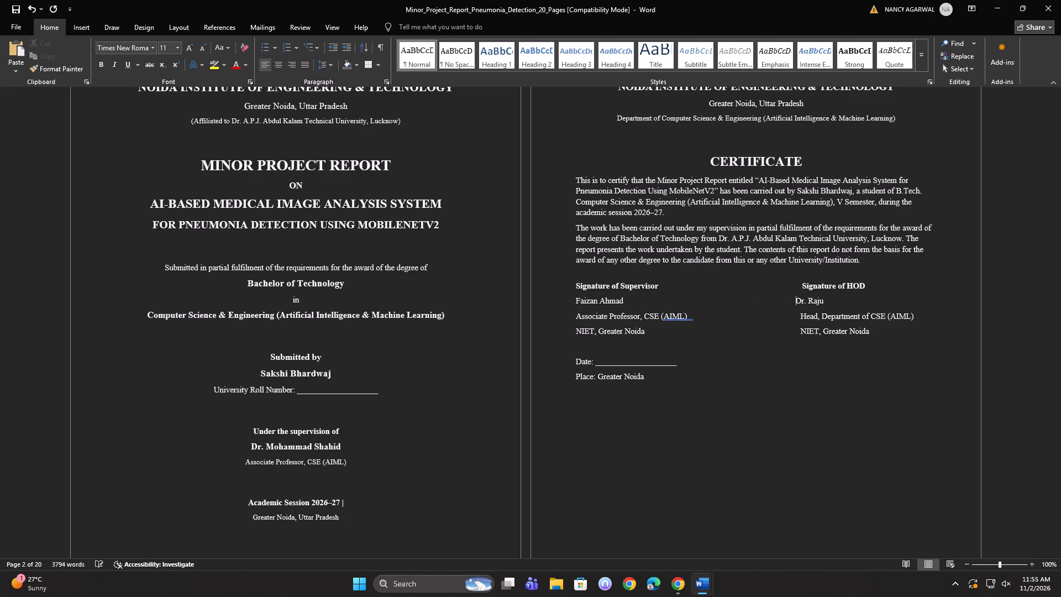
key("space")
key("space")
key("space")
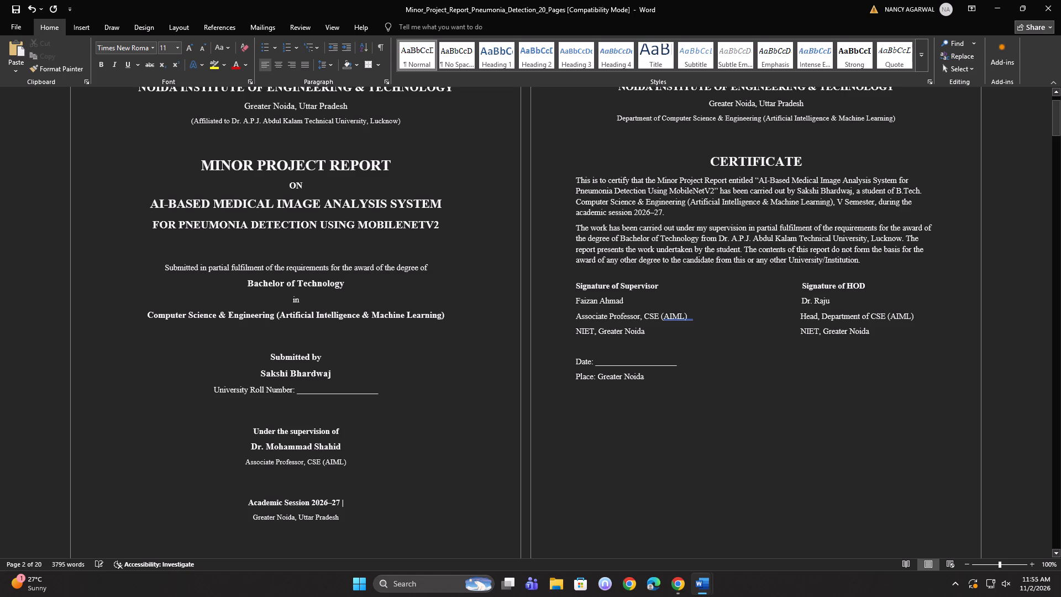
Add the second student's name on a new line below the University Roll Number line on the title page.
left_click(413, 396)
left_click(359, 363)
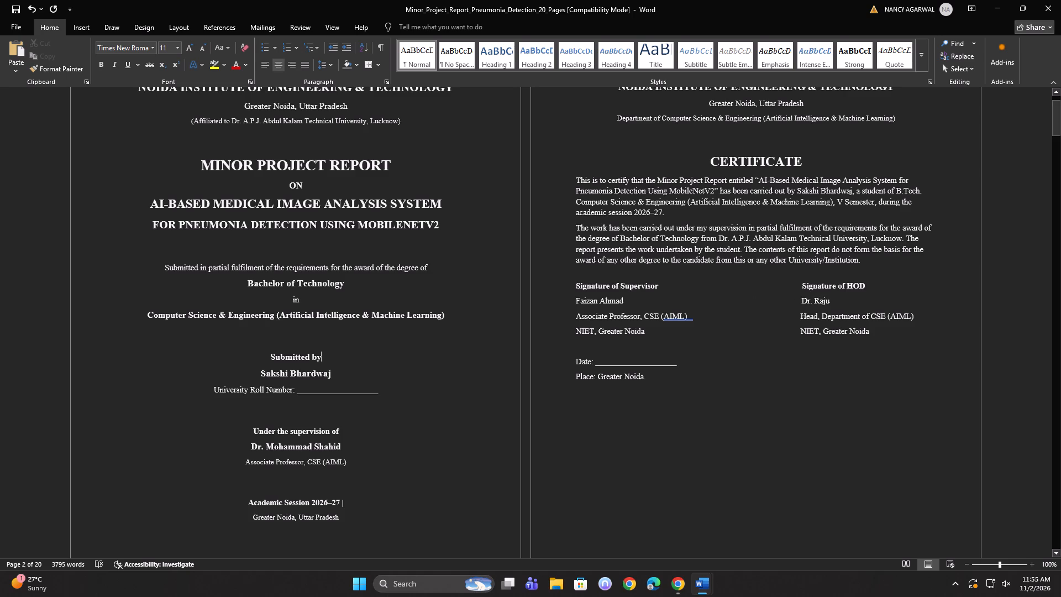
left_click(345, 373)
left_click(385, 392)
key("Return")
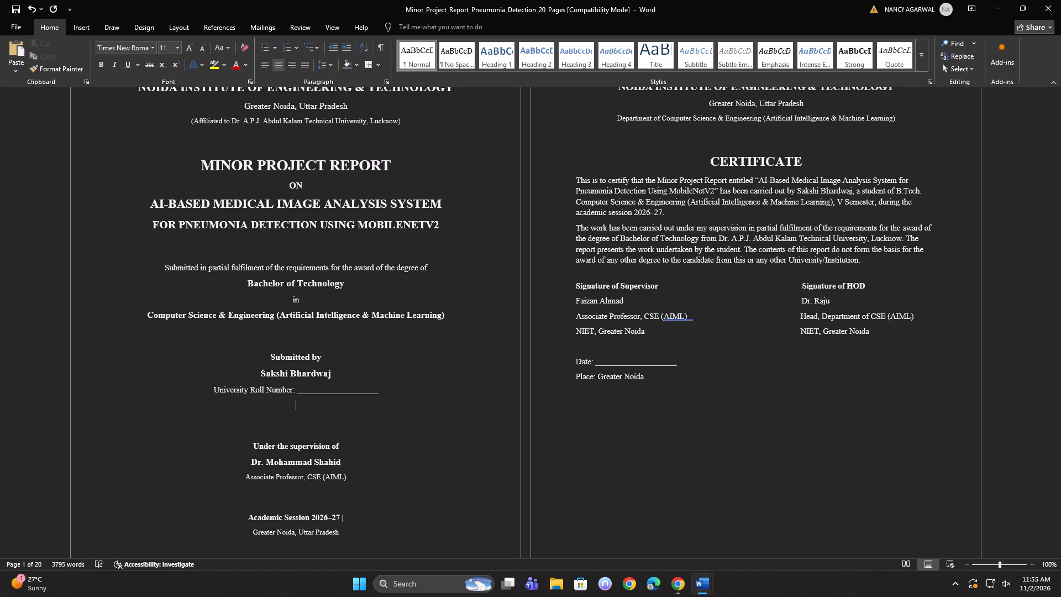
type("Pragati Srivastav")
Replace the word MINOR in the title page heading with "Deep Learning", keeping a space before PROJECT REPORT.
scroll(357, 231, "up", 2)
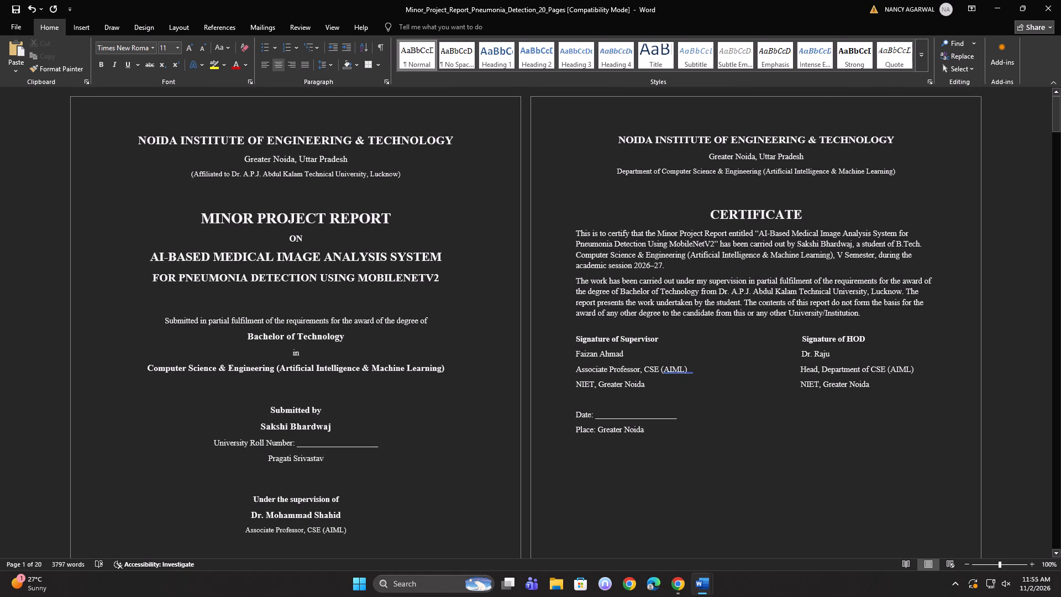
left_click_drag(309, 237, 224, 212)
left_click(239, 221)
left_click_drag(258, 216, 201, 212)
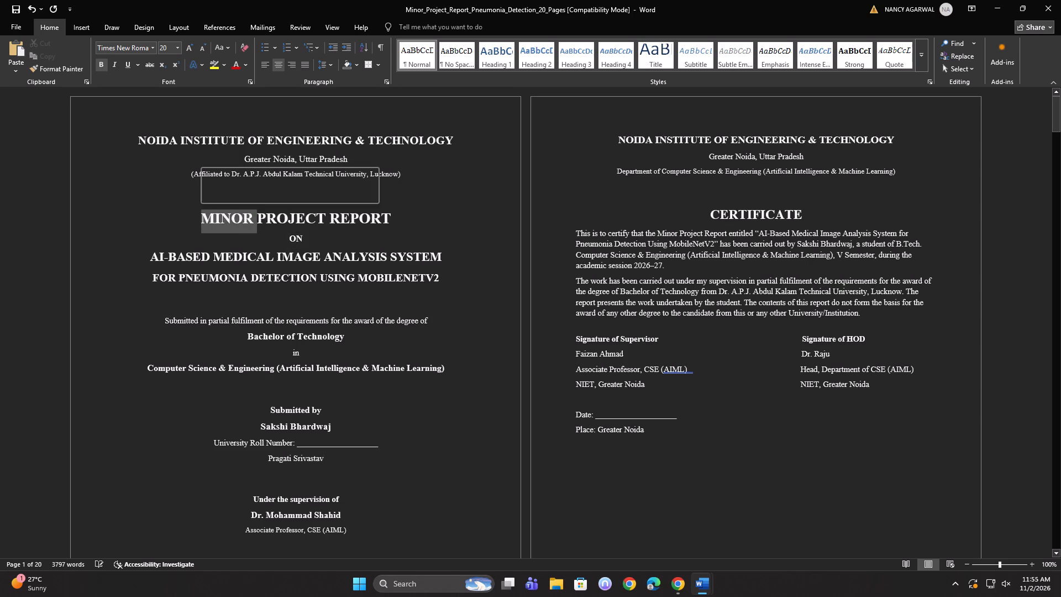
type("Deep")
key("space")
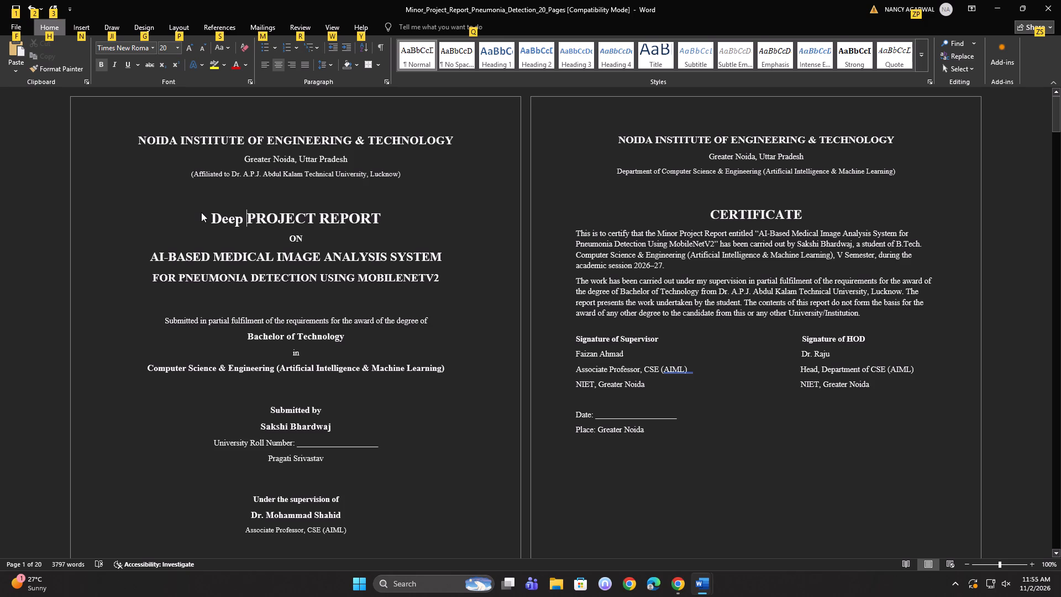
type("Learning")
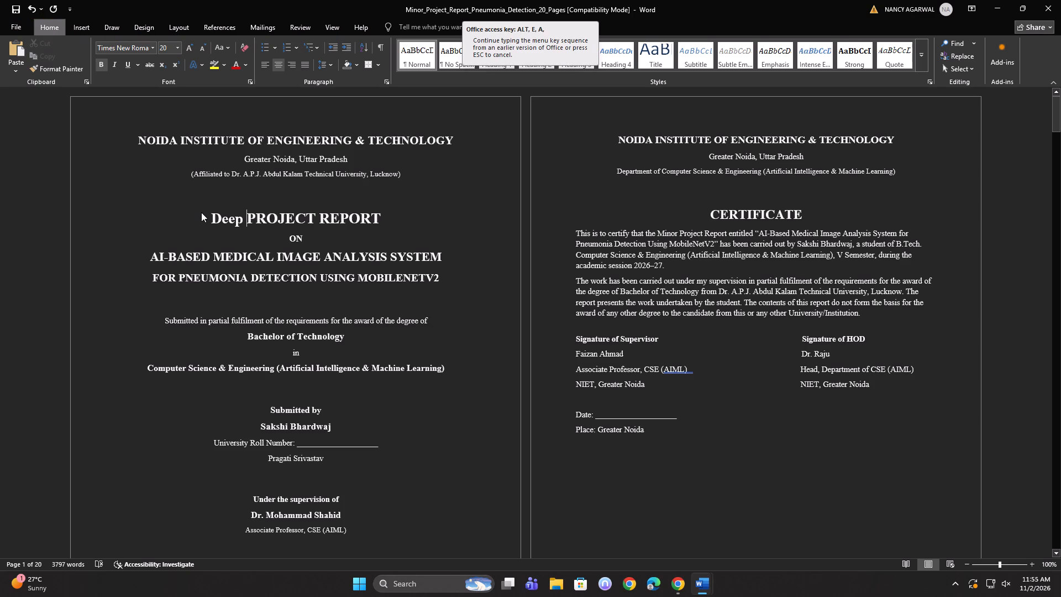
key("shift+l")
left_click(237, 217)
left_click(248, 221)
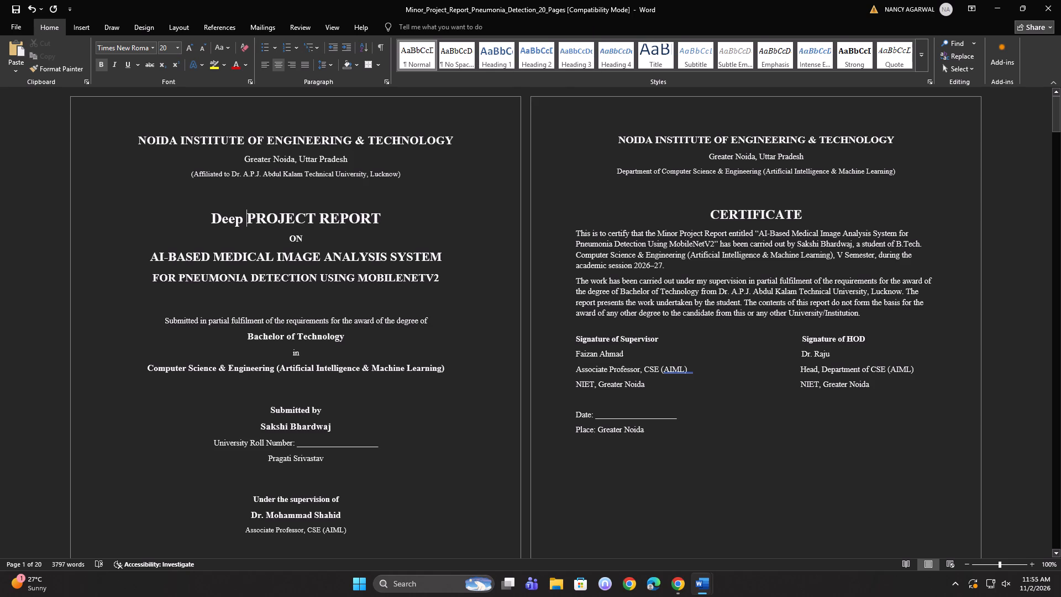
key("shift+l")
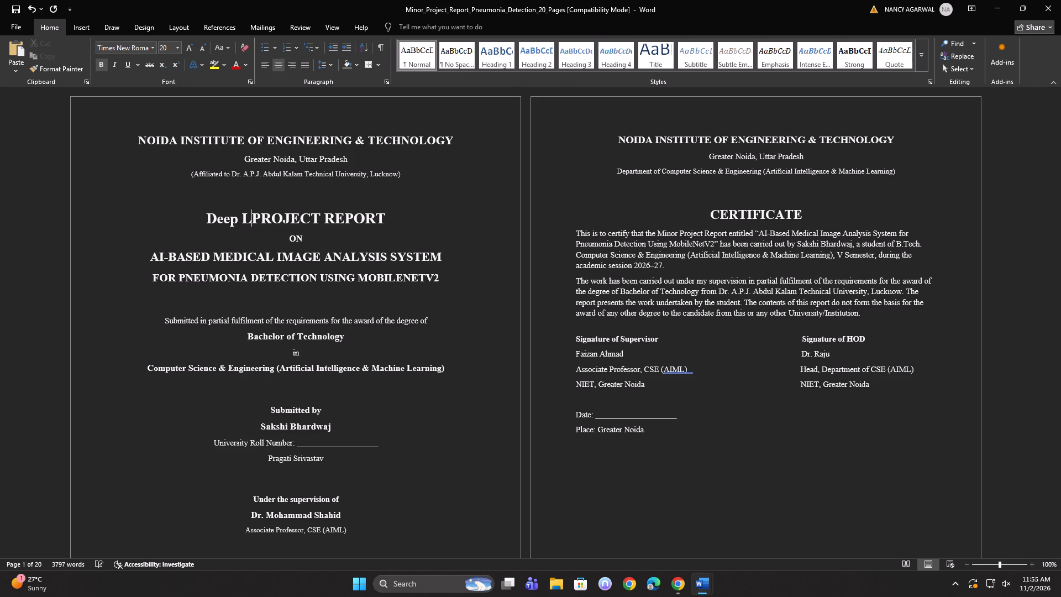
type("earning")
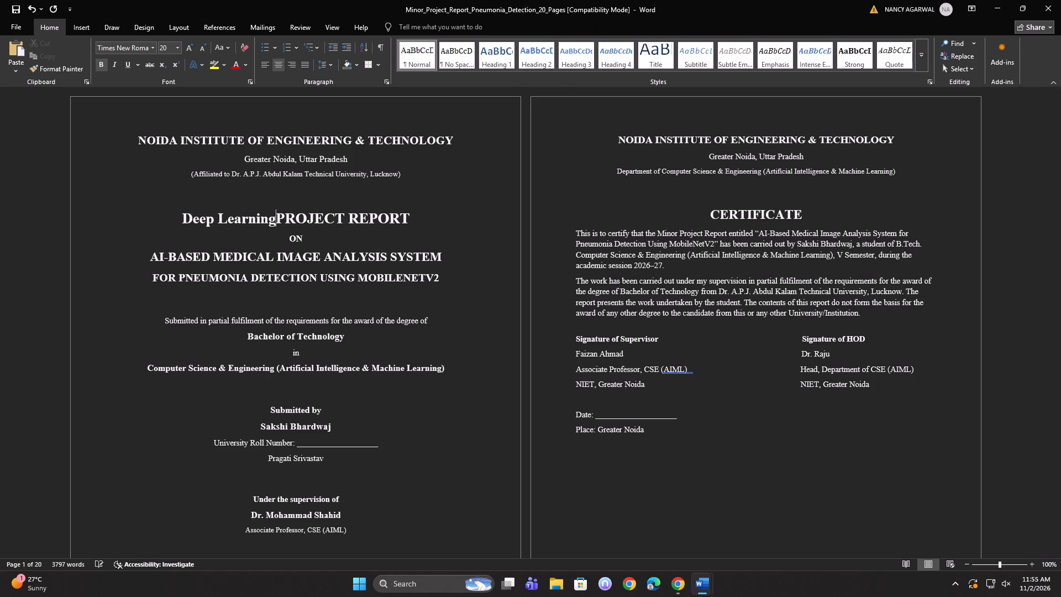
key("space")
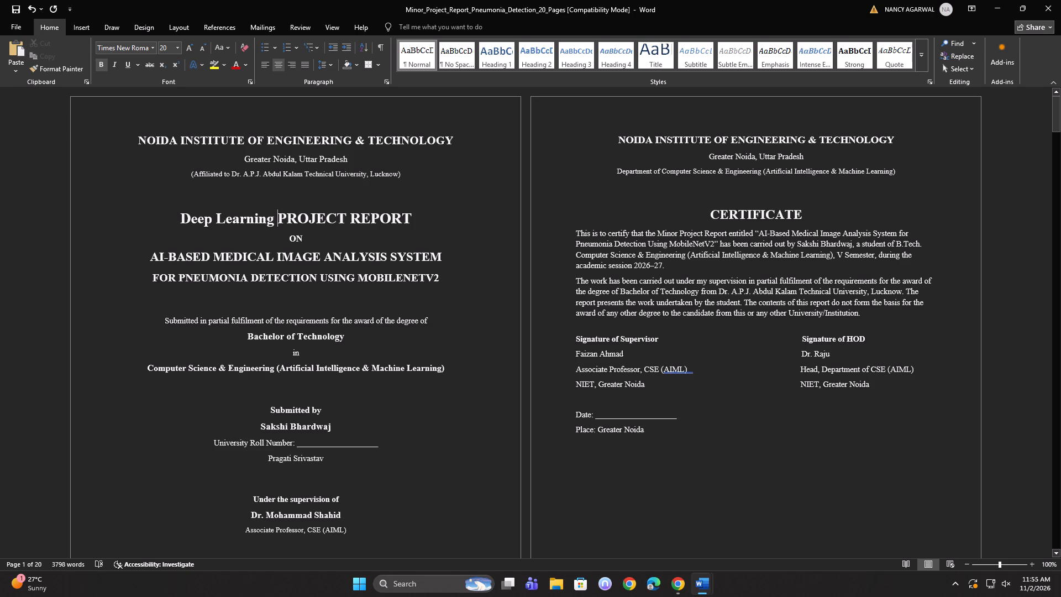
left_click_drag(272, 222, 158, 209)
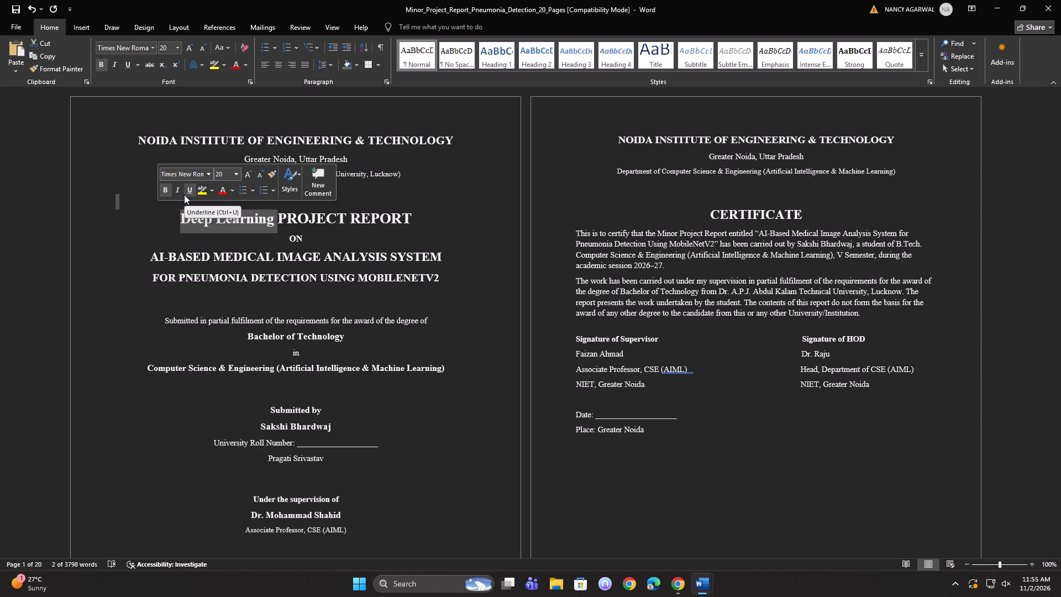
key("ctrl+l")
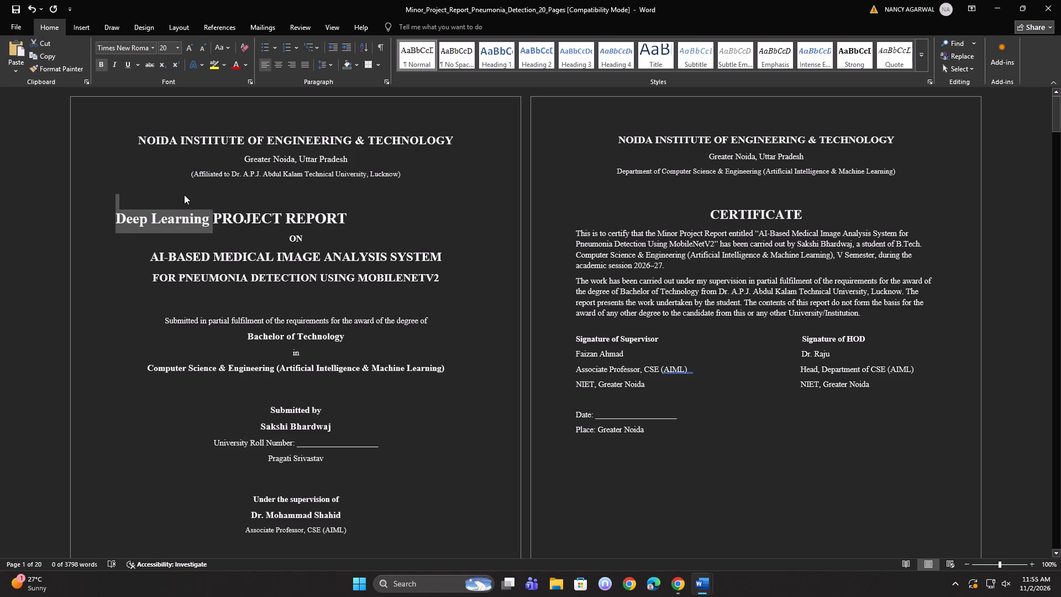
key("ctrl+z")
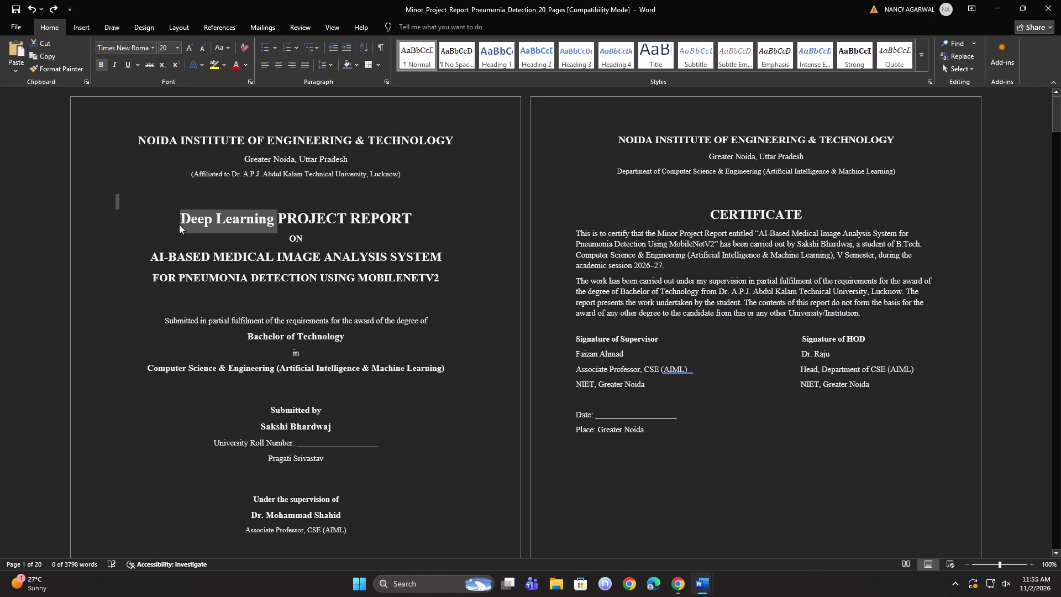
Rewrite "Learning" in the title page heading in capitals as LEARNING.
left_click(179, 224)
left_click(203, 222)
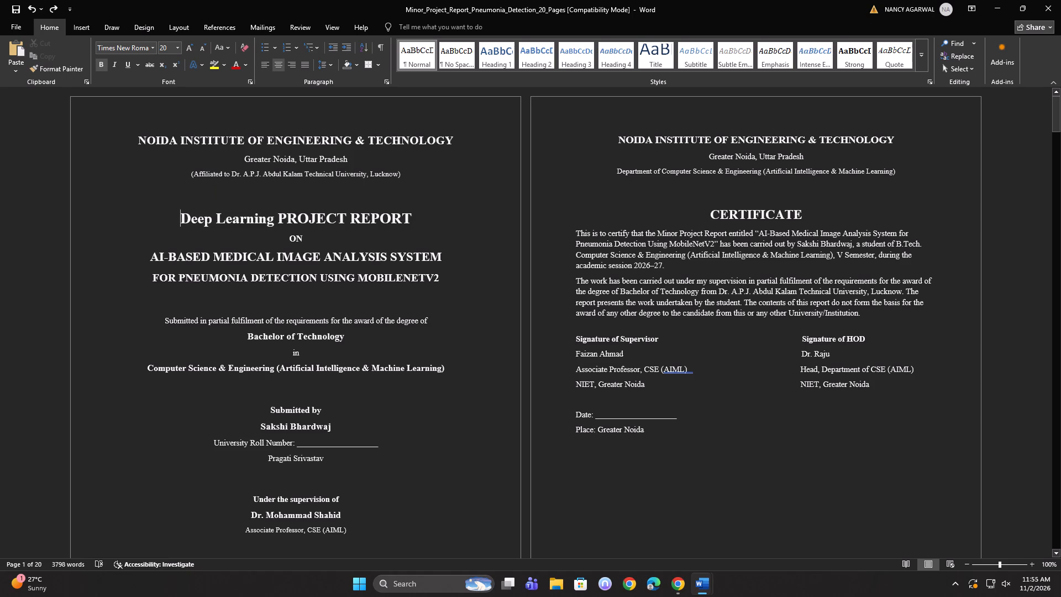
key("Right")
key("Right")
key("Right")
key("Right")
key("Right")
key("Right")
key("Right")
key("Right")
key("Right")
key("Right")
key("Right")
key("Left")
key("BackSpace")
key("BackSpace")
key("BackSpace")
key("BackSpace")
key("BackSpace")
key("BackSpace")
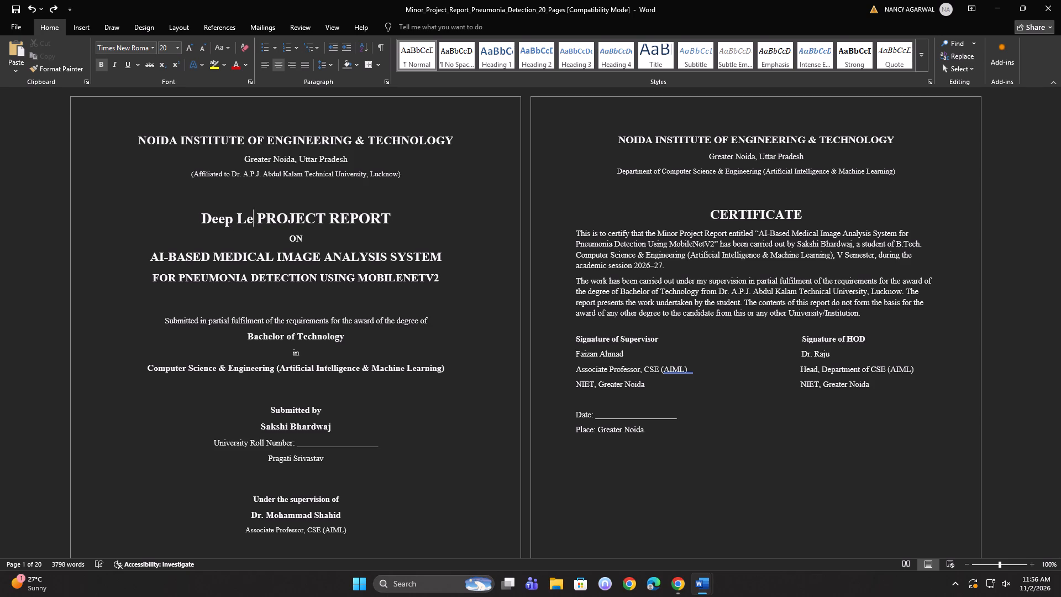
key("BackSpace")
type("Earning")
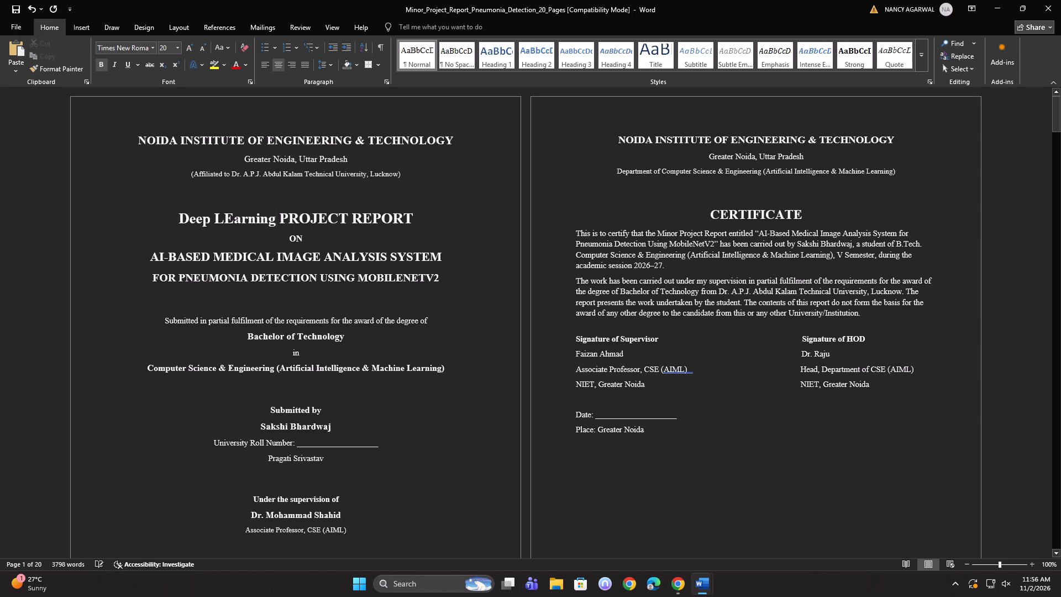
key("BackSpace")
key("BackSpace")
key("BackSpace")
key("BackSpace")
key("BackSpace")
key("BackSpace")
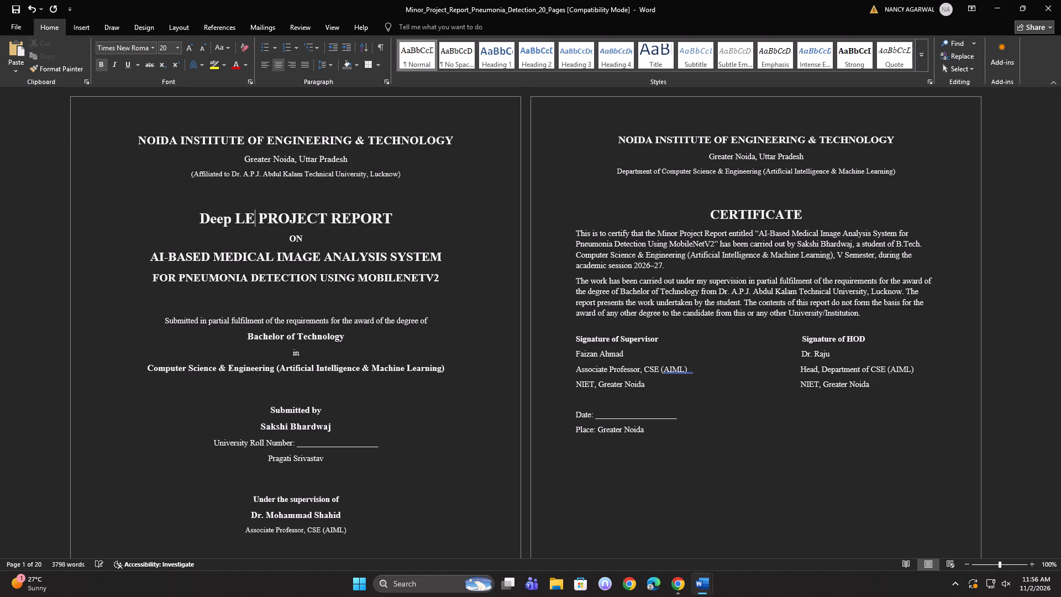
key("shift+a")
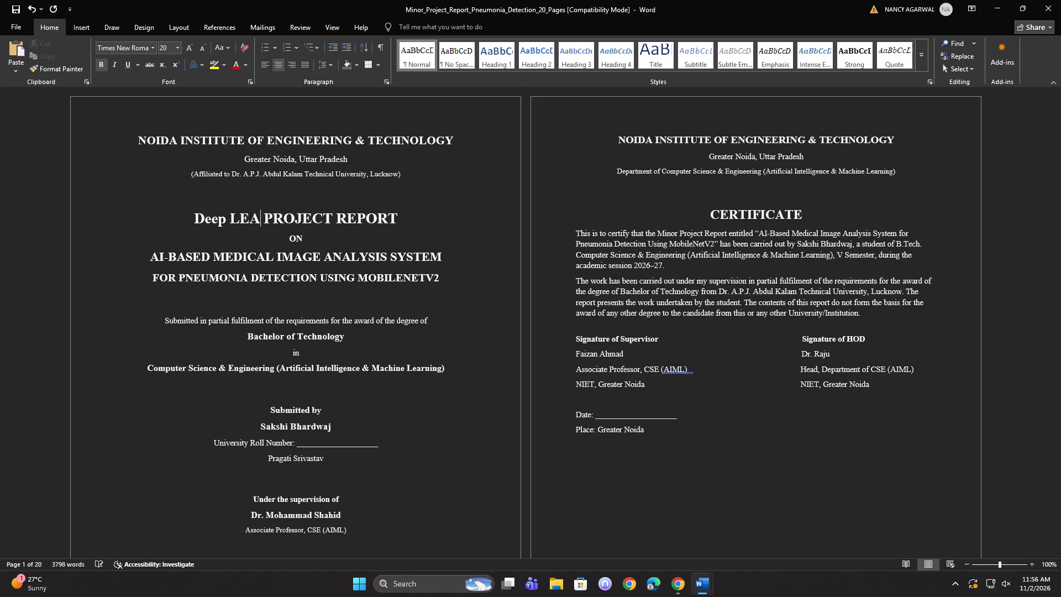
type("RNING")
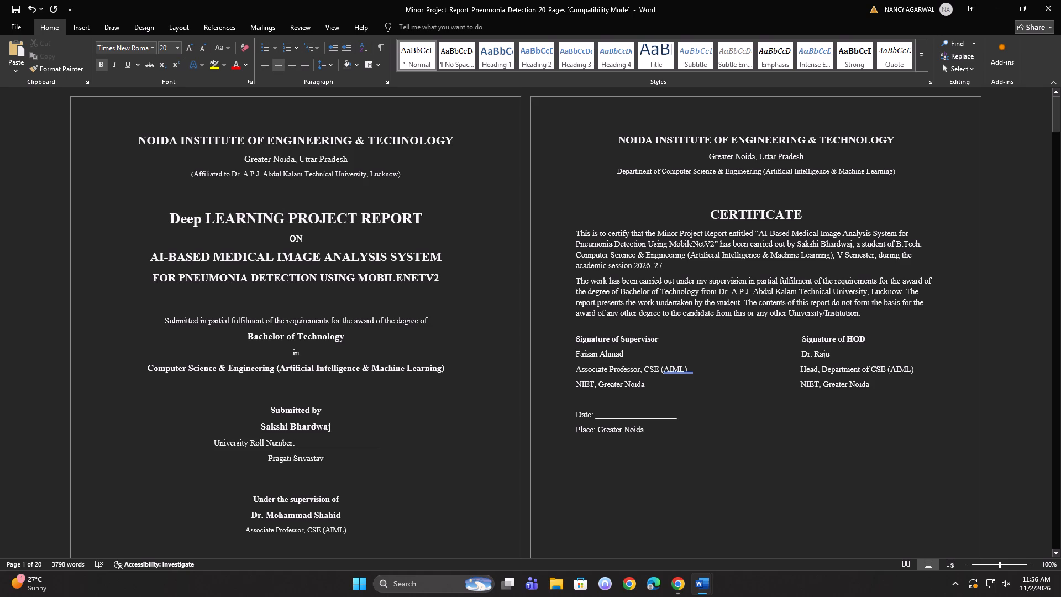
Rewrite "Deep" in the title page heading in capitals as DEEP.
left_click(205, 223)
left_click(203, 207)
left_click(199, 222)
key("BackSpace")
key("BackSpace")
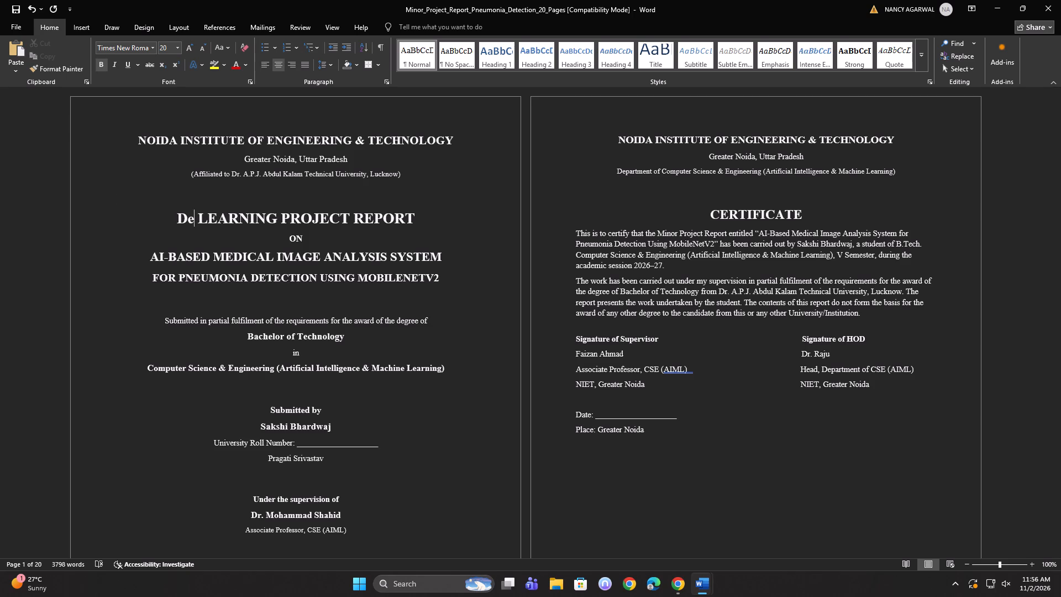
key("BackSpace")
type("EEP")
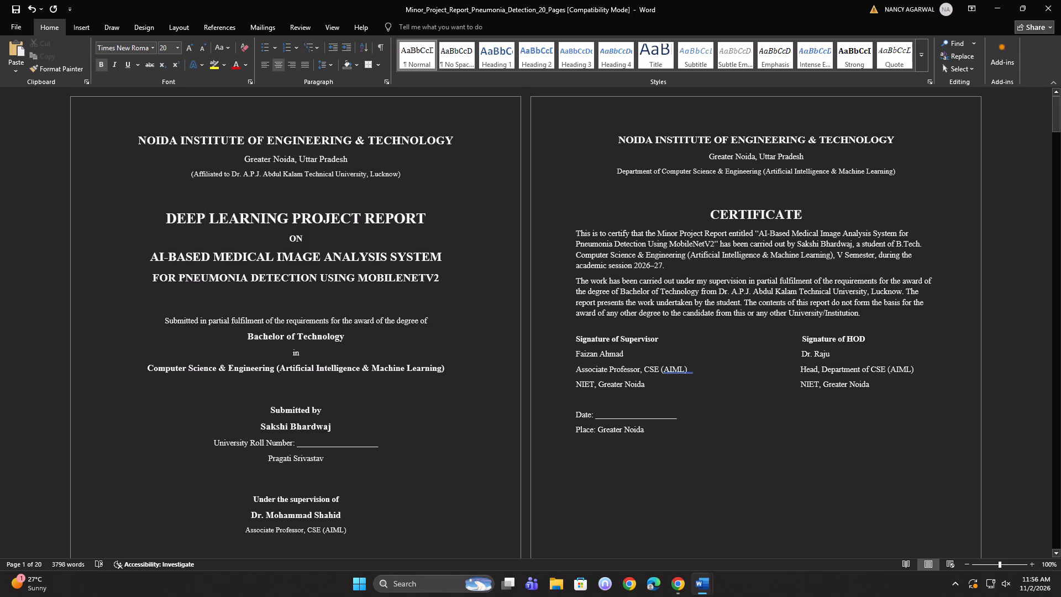
Make the second student's name below the roll number line on the title page bold.
scroll(276, 365, "down", 1)
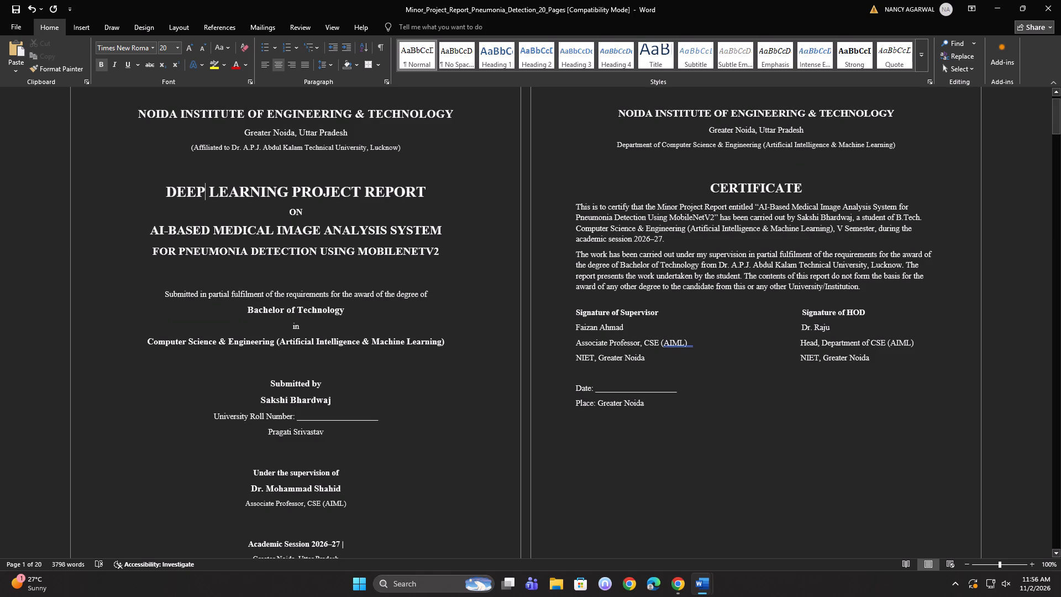
left_click_drag(329, 438, 264, 439)
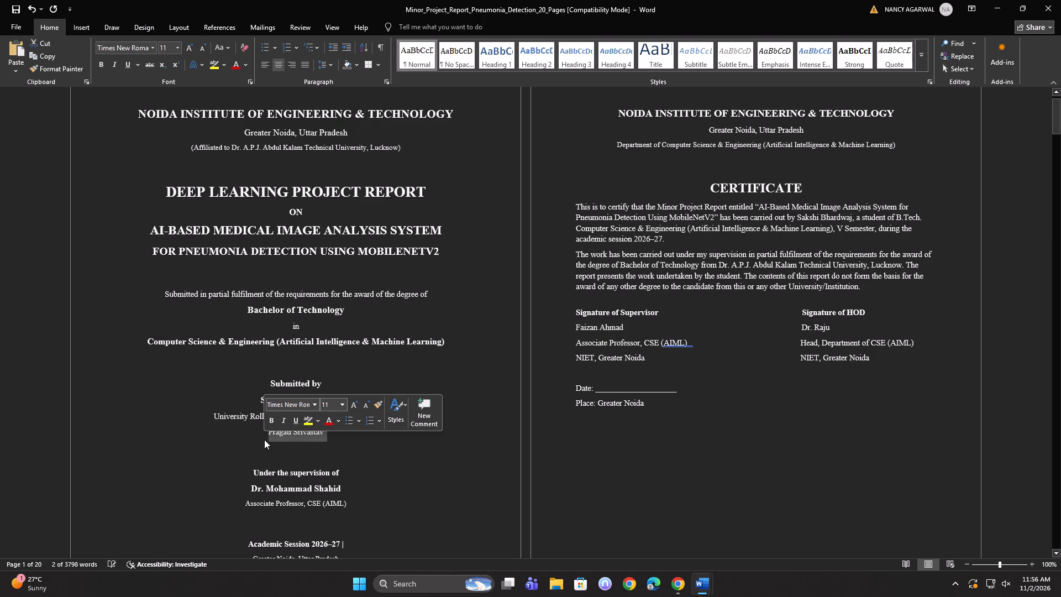
left_click(275, 419)
left_click(332, 434)
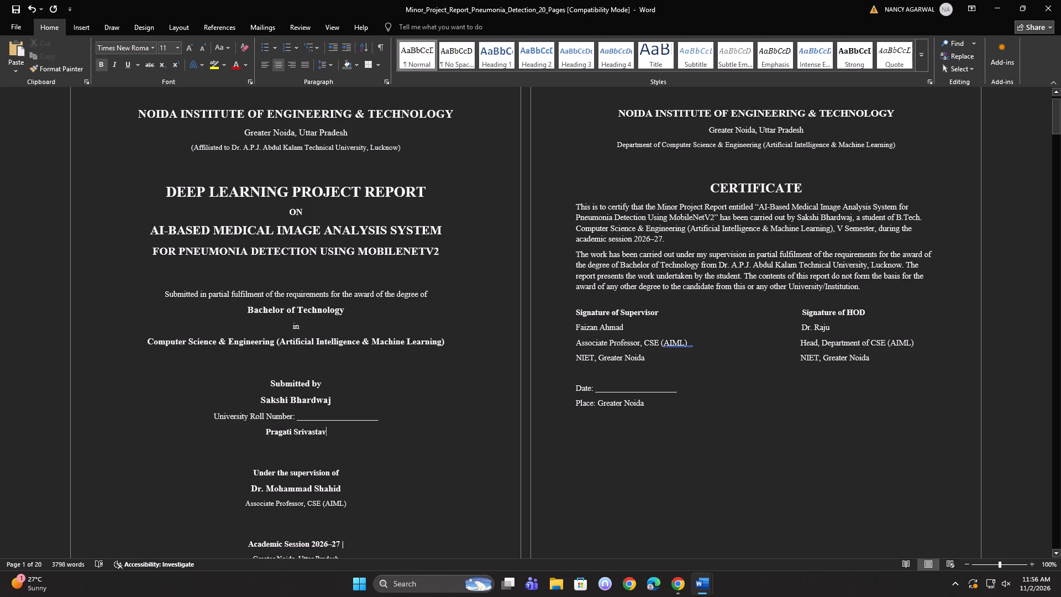
Delete the blank underscore line after "University Roll Number:" on the title page.
left_click(388, 414)
key("BackSpace")
key("BackSpace")
key("BackSpace")
key("BackSpace")
key("BackSpace")
key("BackSpace")
key("BackSpace")
key("BackSpace")
key("BackSpace")
key("BackSpace")
key("BackSpace")
key("BackSpace")
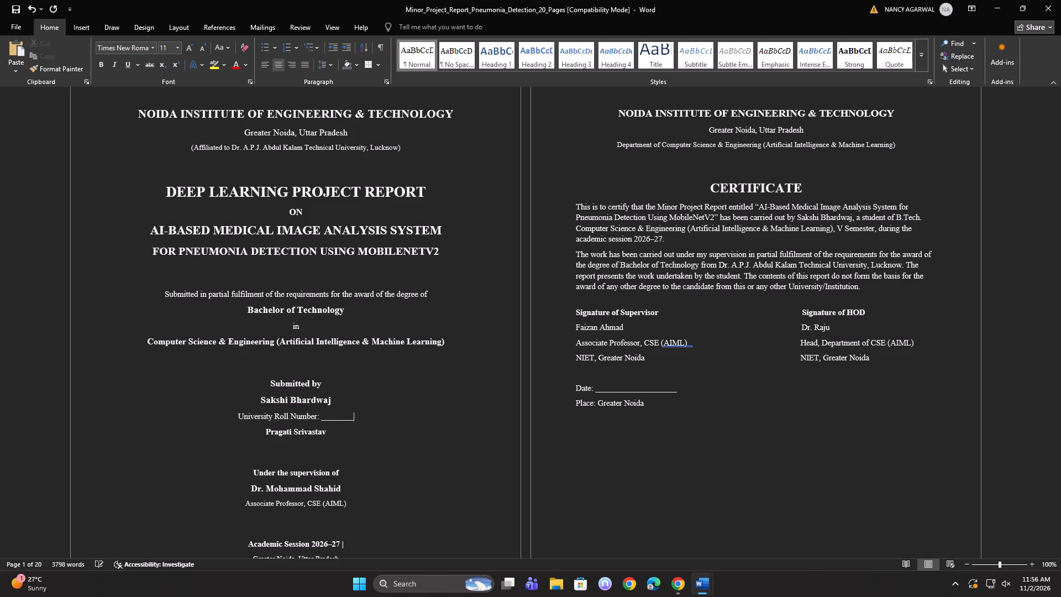
key("BackSpace")
key("BackSpace")
key("BackSpace")
key("BackSpace")
key("BackSpace")
key("BackSpace")
key("BackSpace")
key("BackSpace")
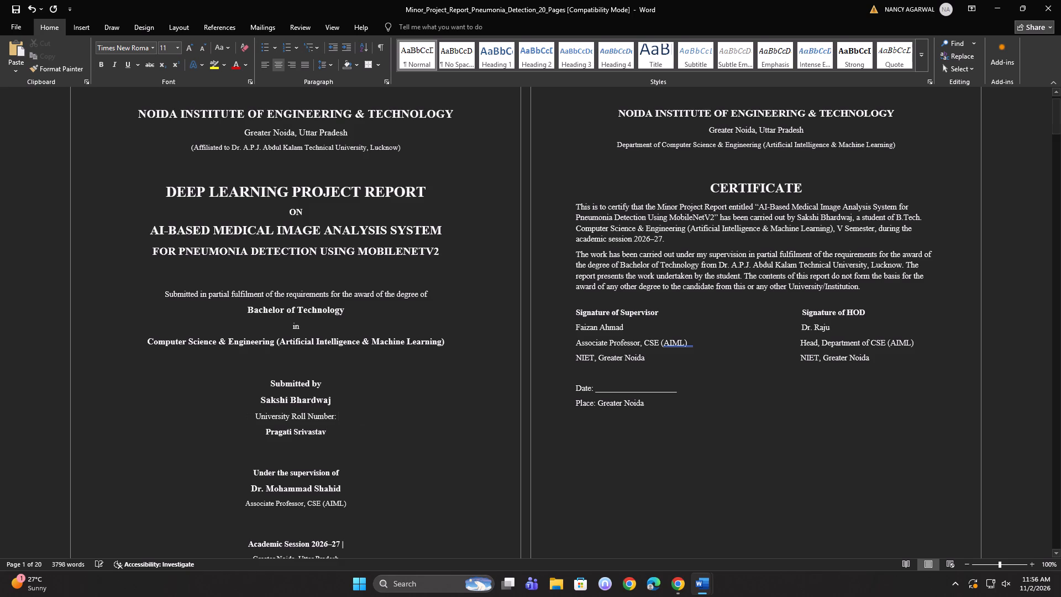
Delete the word "University" from the roll number label below the first student's name on the title page.
left_click_drag(293, 415, 254, 413)
key("BackSpace")
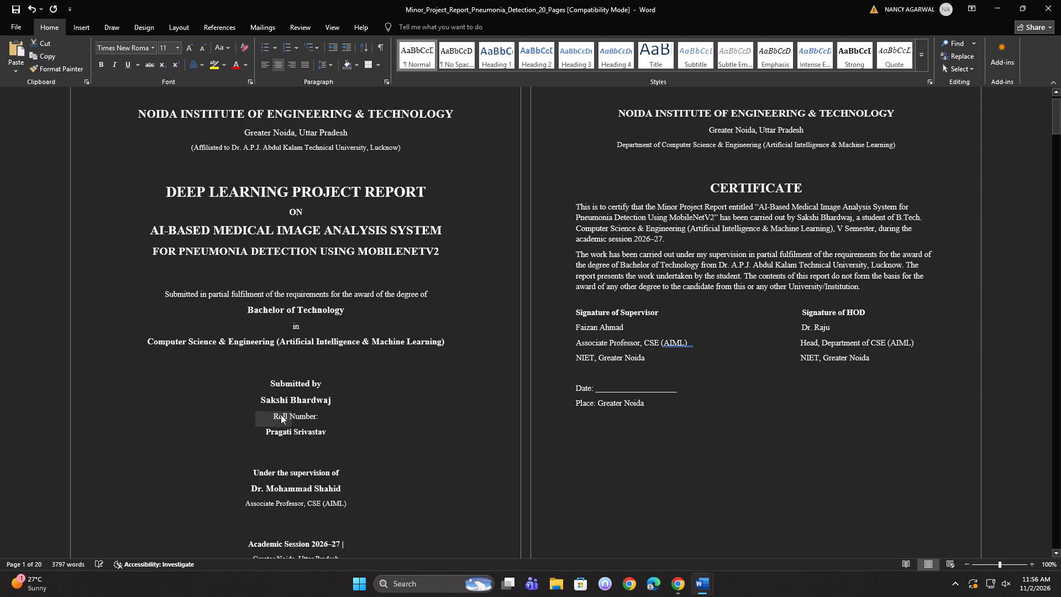
Move the roll number label up beside the first student's name on the title page and enter that student's roll number, enclosing both in parentheses.
left_click_drag(322, 415, 272, 412)
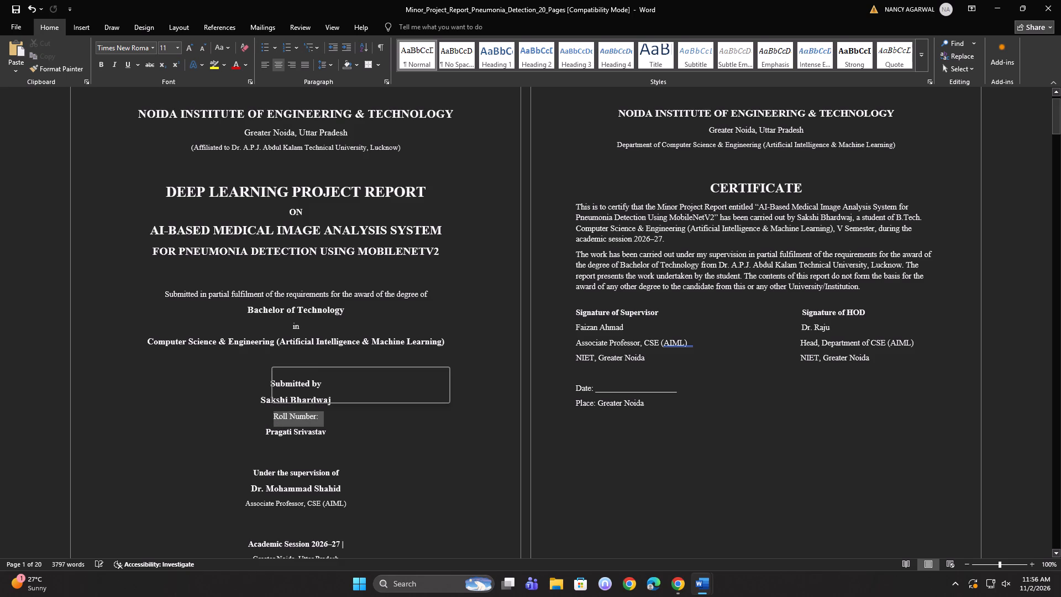
key("ctrl+x")
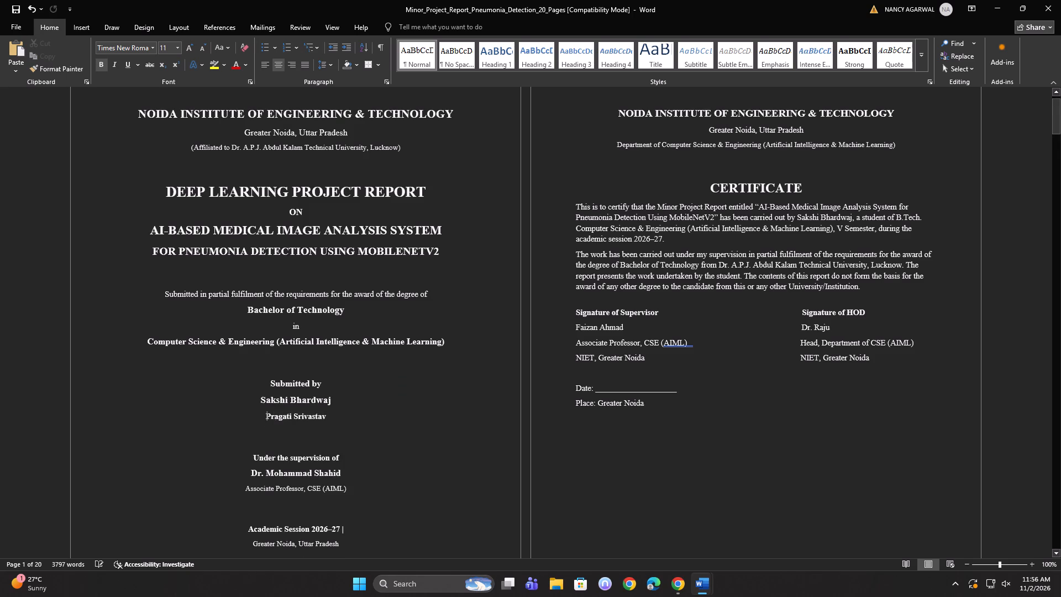
left_click(332, 395)
key("shift+parenleft")
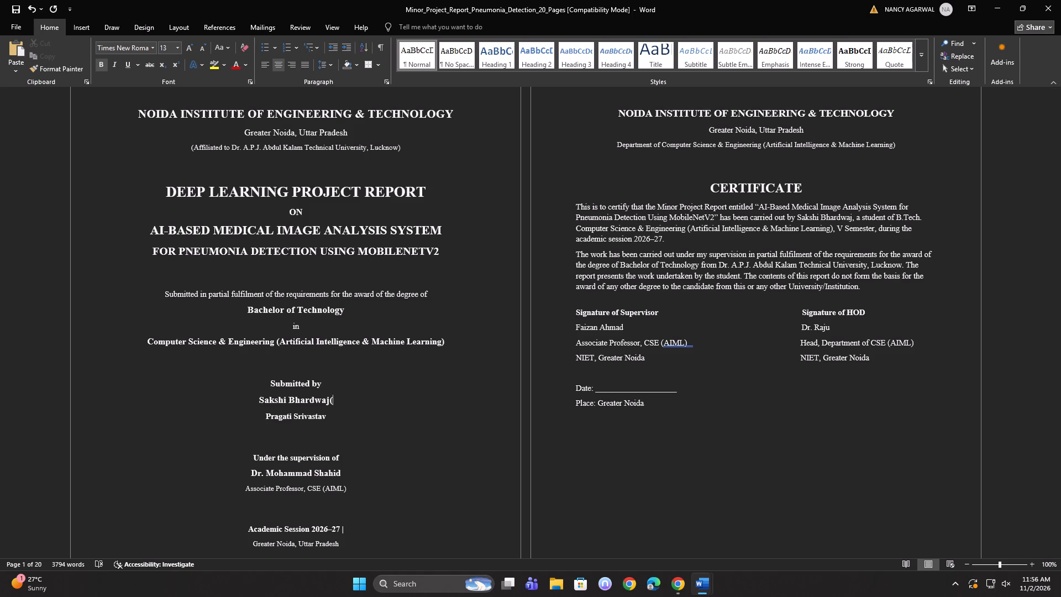
key("ctrl+v")
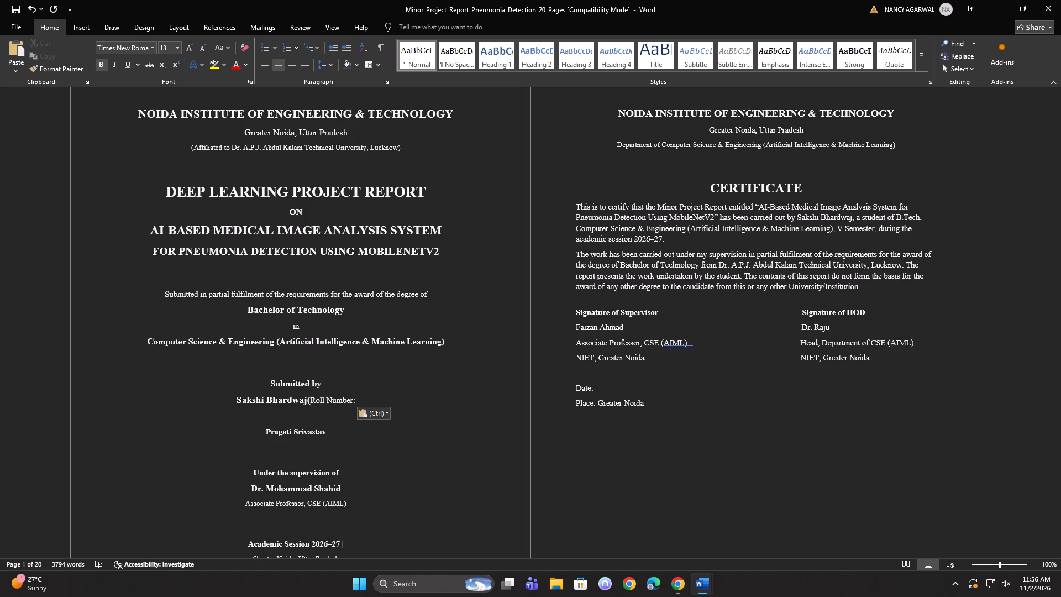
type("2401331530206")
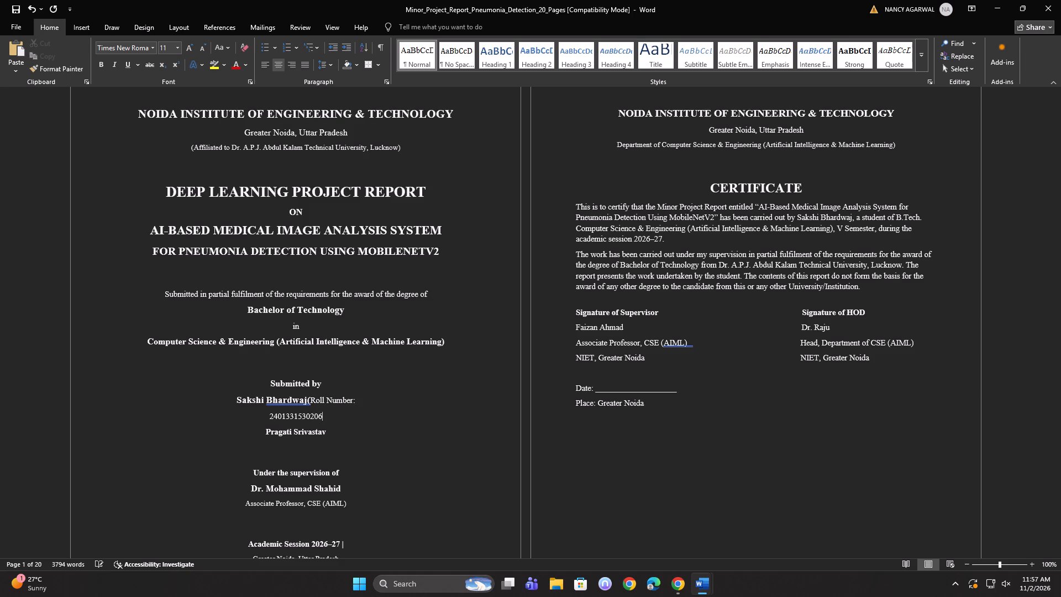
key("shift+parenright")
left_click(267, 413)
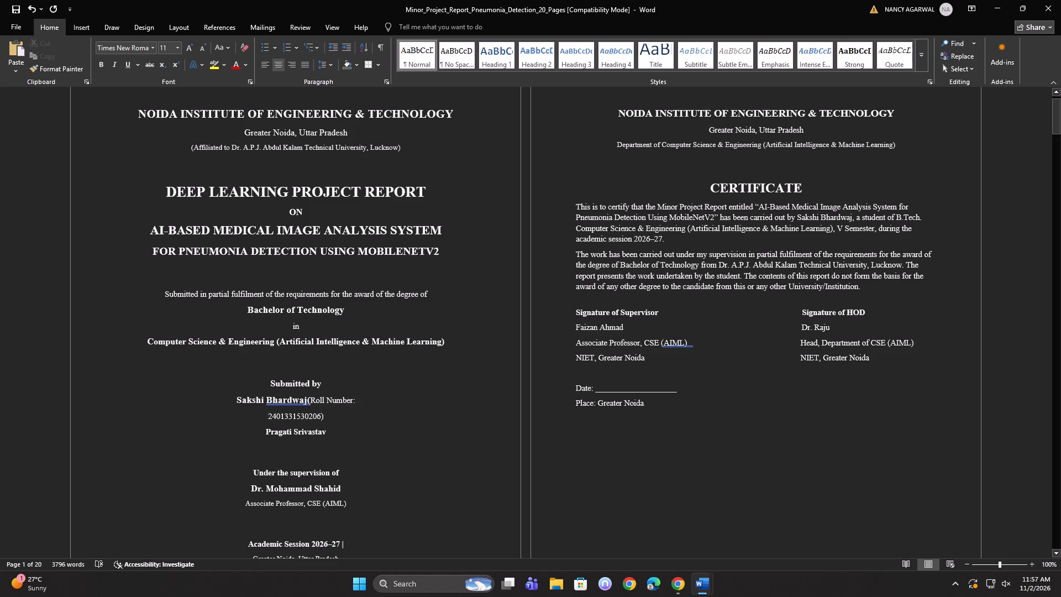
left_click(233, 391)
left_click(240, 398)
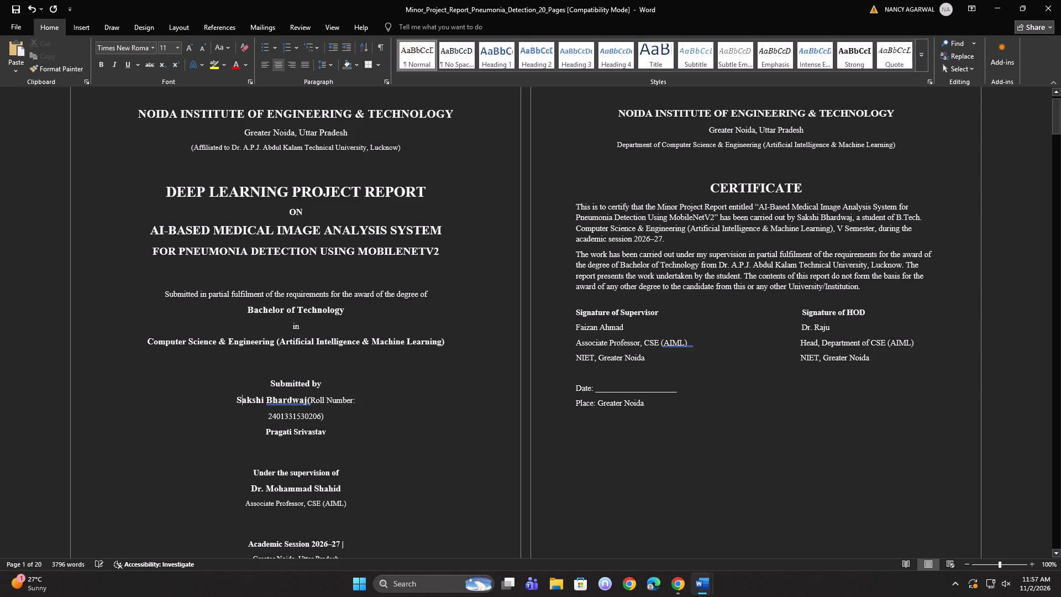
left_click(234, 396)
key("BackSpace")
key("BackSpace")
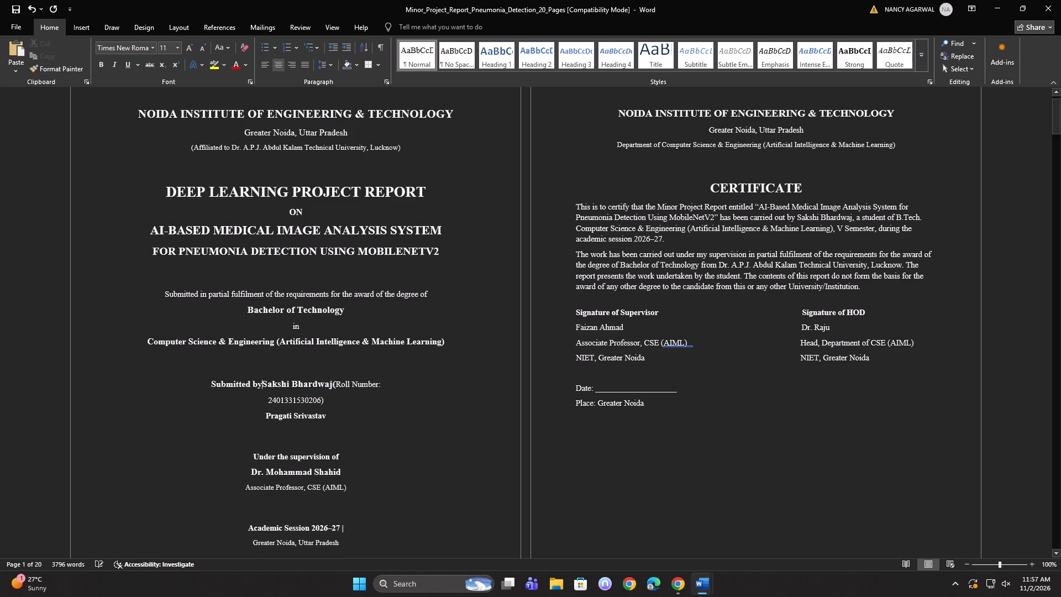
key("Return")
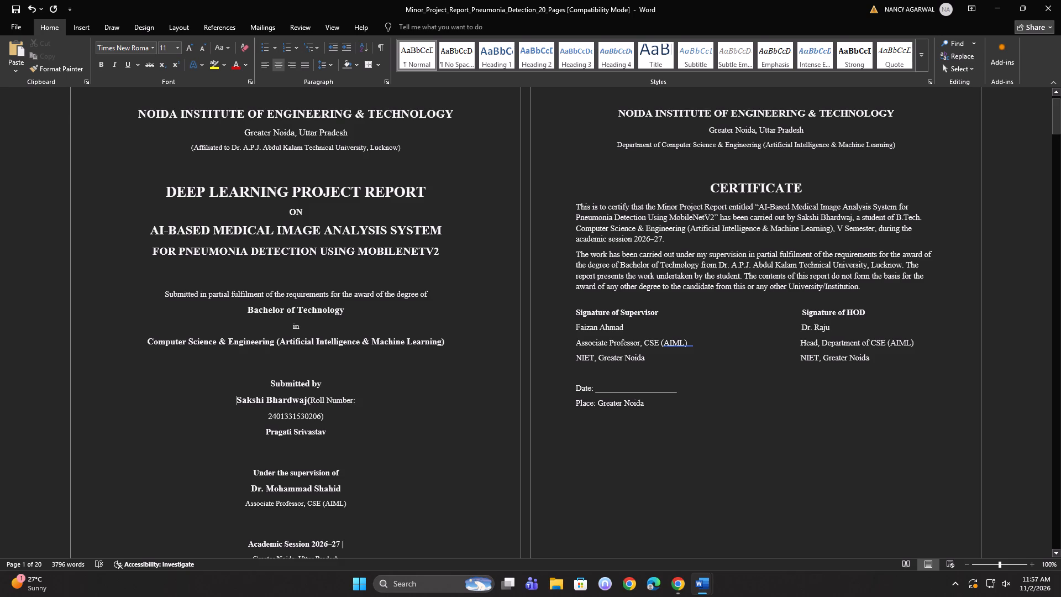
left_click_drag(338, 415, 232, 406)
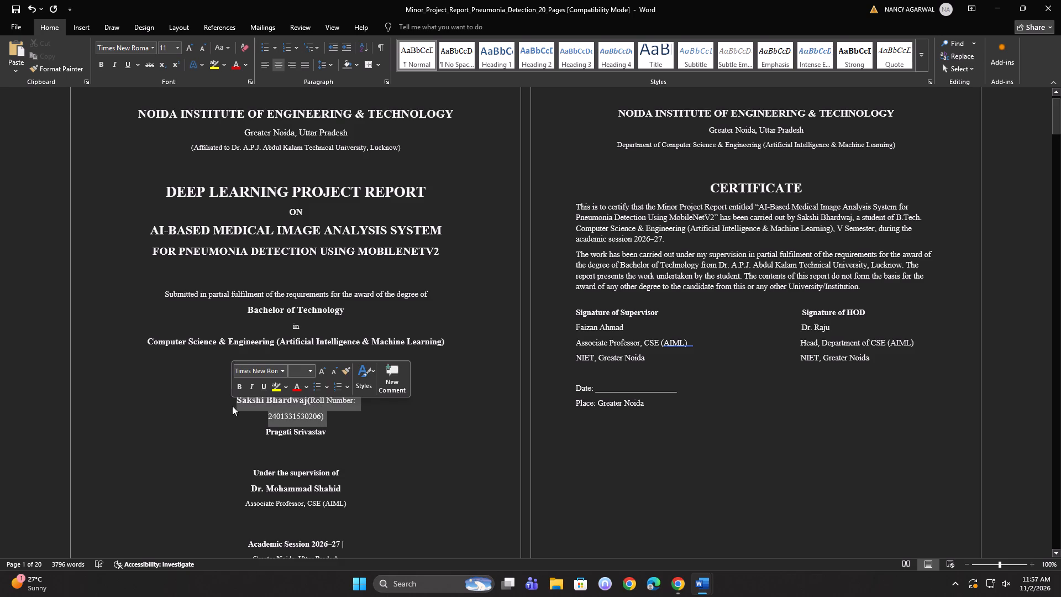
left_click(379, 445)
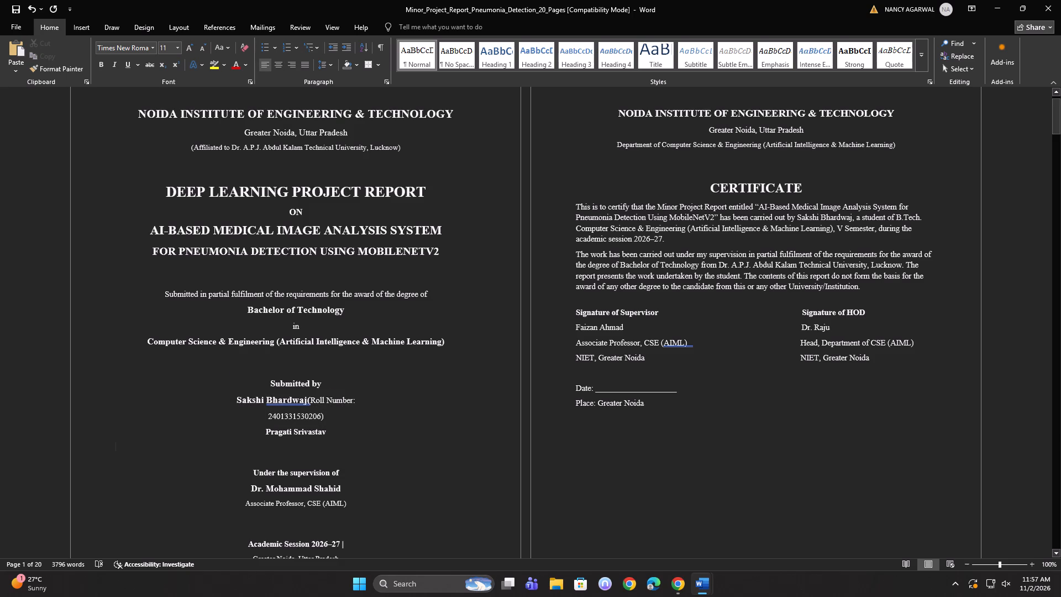
Put the first student's roll number label and number together on one line below the name on the title page, without the parentheses.
left_click(311, 400)
key("Return")
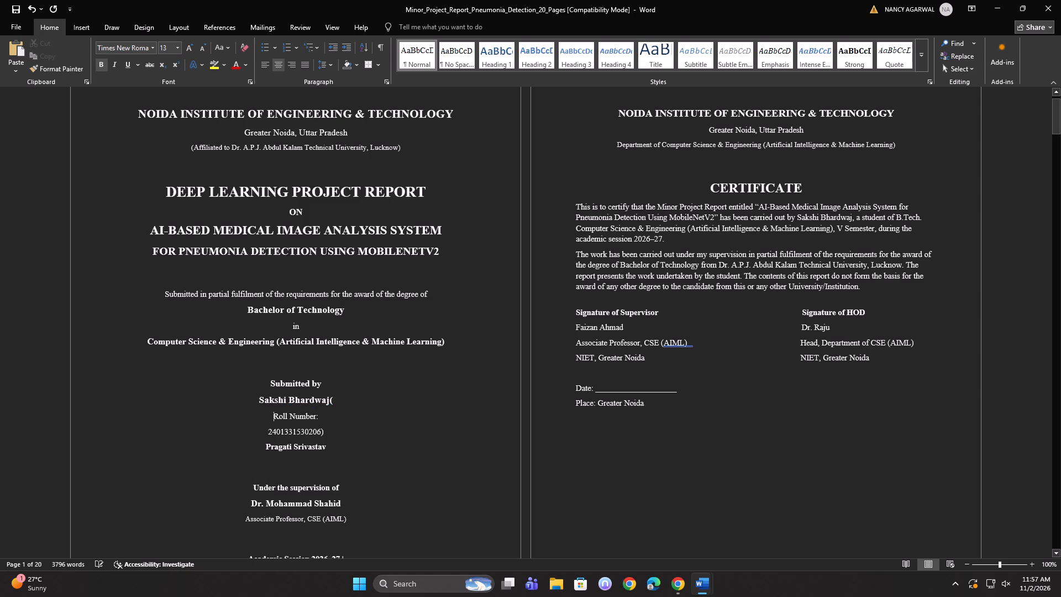
left_click(269, 431)
key("BackSpace")
key("BackSpace")
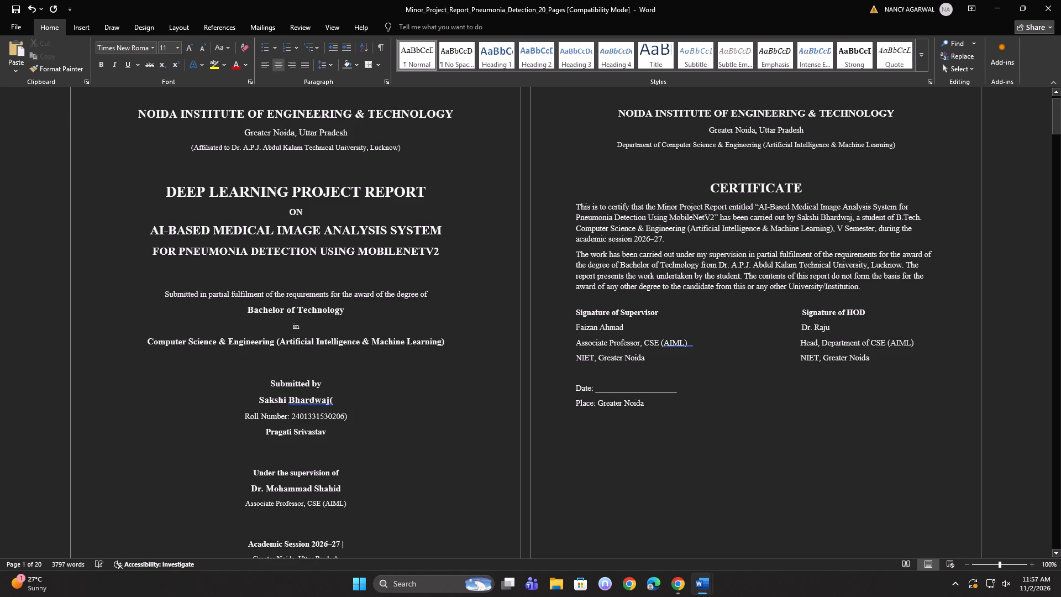
left_click(367, 417)
key("BackSpace")
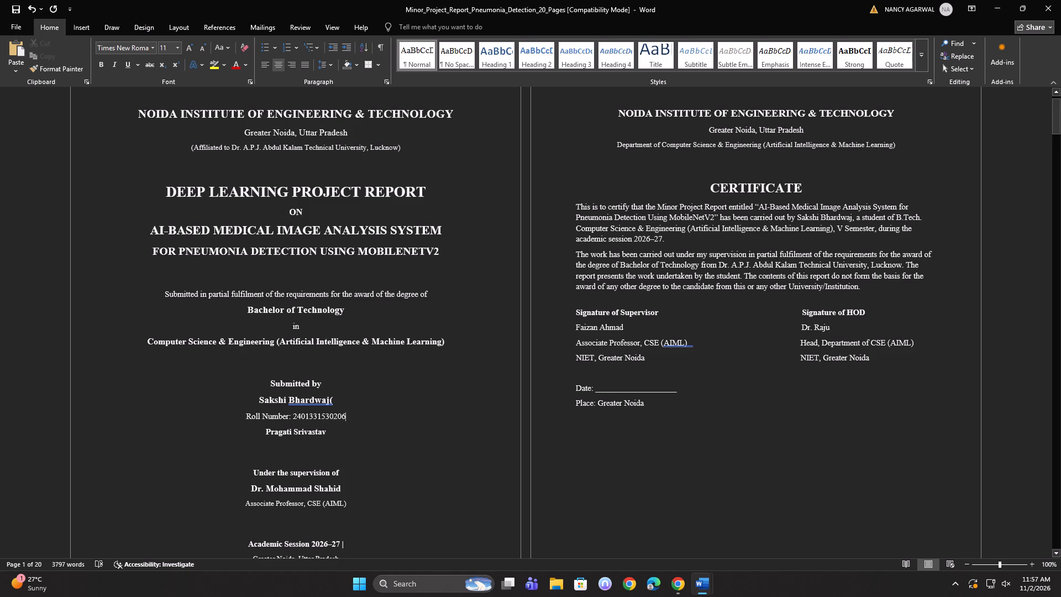
left_click(333, 397)
key("BackSpace")
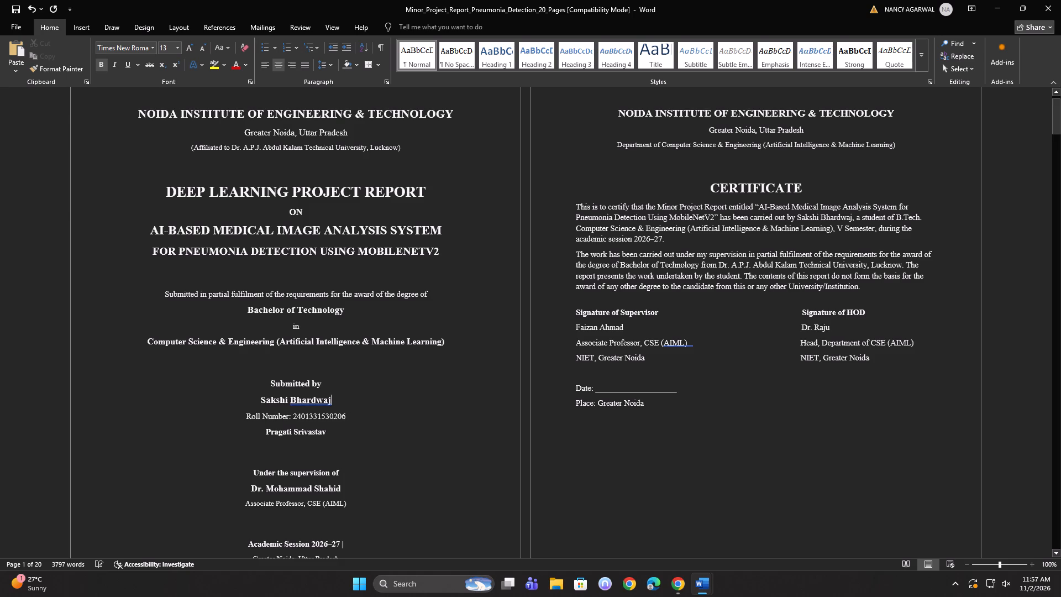
Copy the first student's roll number line onto a new line below the second student's name on the title page.
left_click(340, 434)
left_click_drag(344, 412, 244, 423)
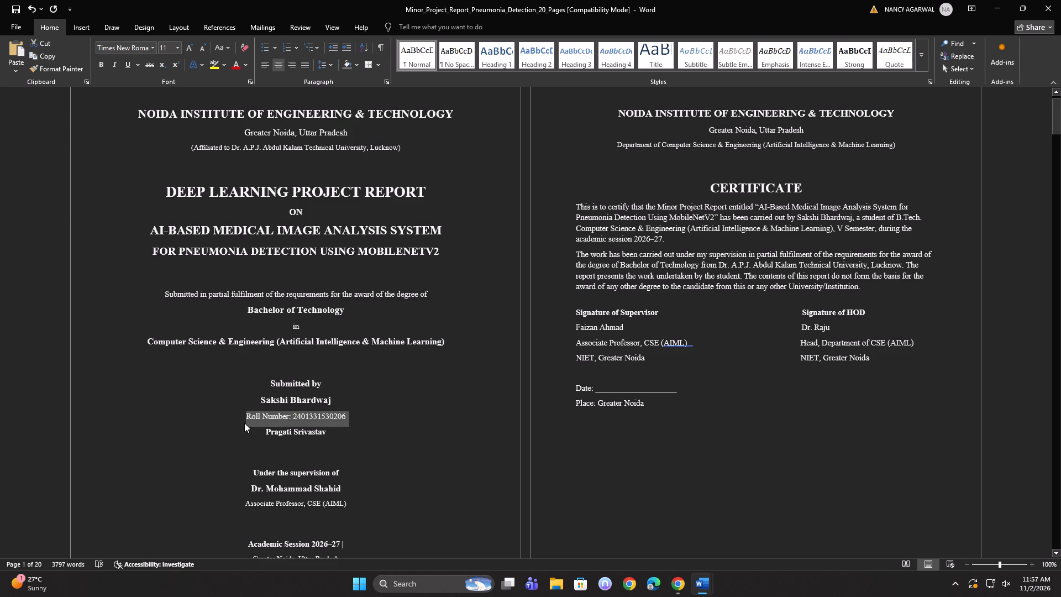
key("ctrl+c")
left_click(334, 433)
key("Return")
key("Return")
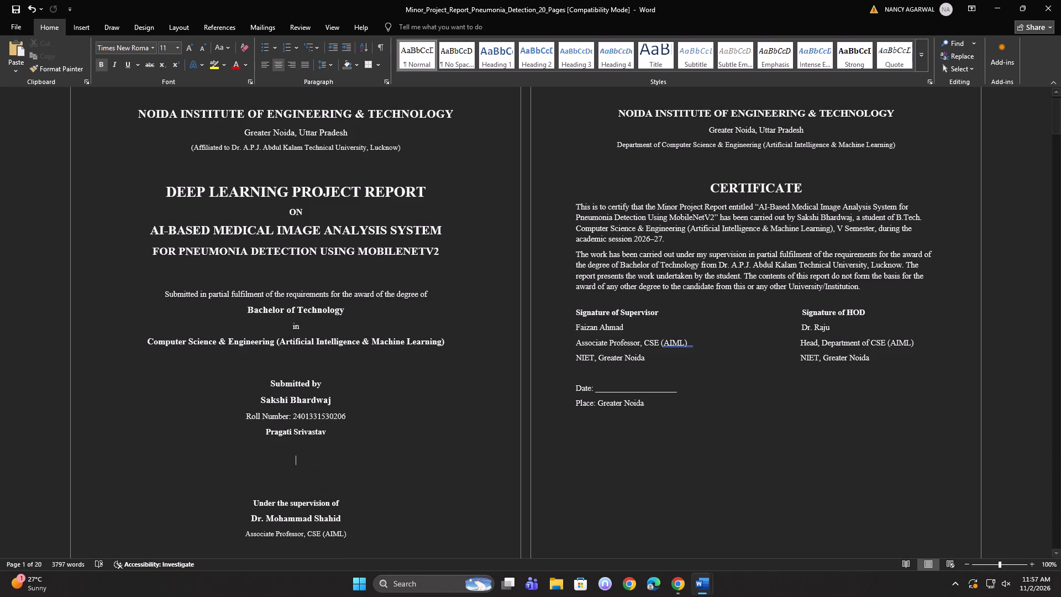
key("BackSpace")
key("ctrl+v")
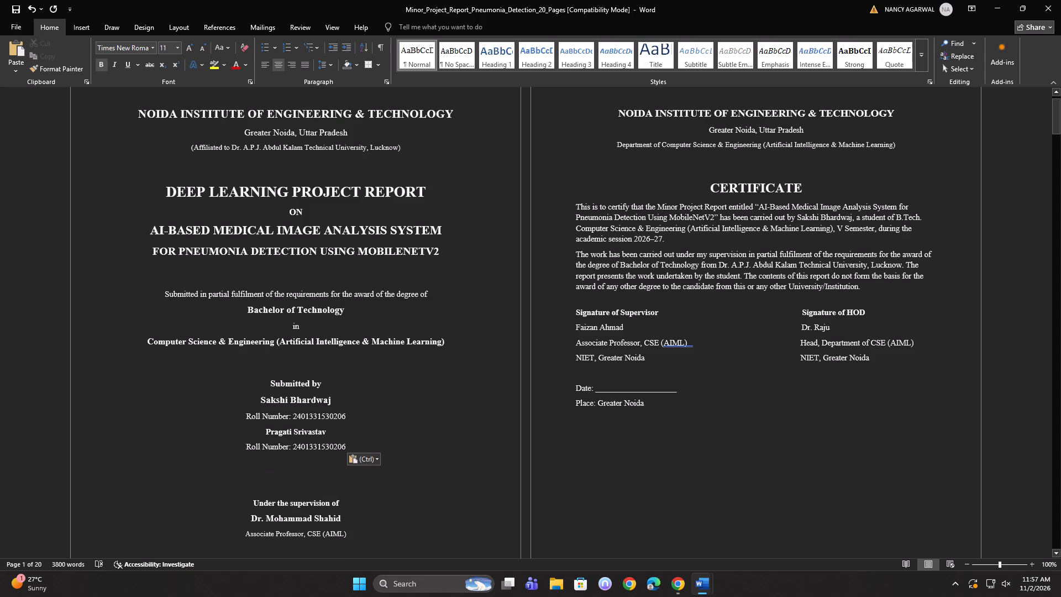
Change the last three digits of the copied roll number to match the second student's roll number.
left_click(353, 446)
key("BackSpace")
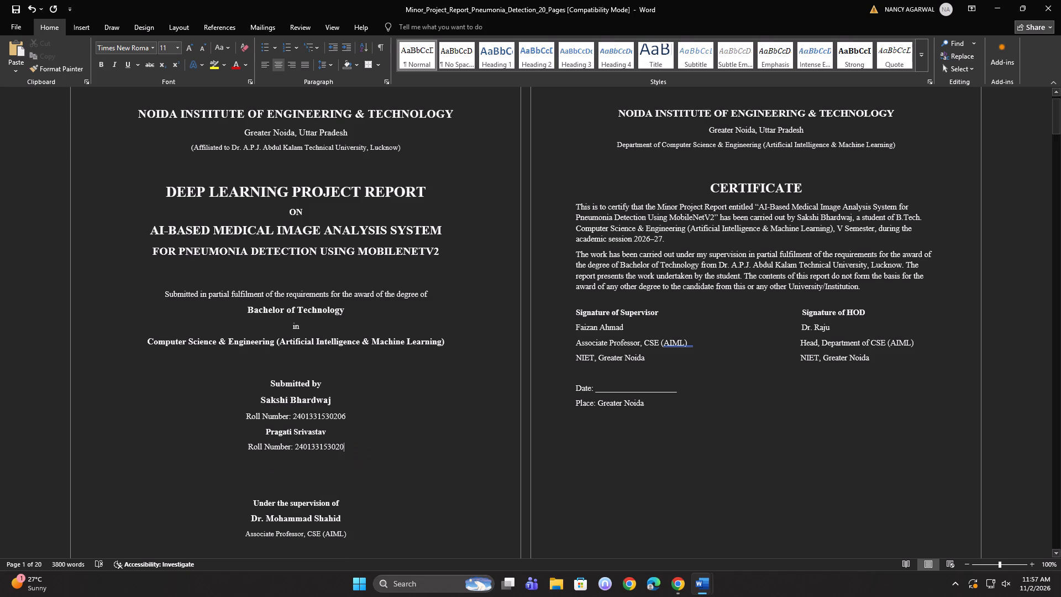
key("BackSpace")
key("BackSpace")
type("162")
Replace the supervisor's name under "Under the supervision of" on the title page with the supervisor named on the certificate page.
scroll(353, 485, "down", 1)
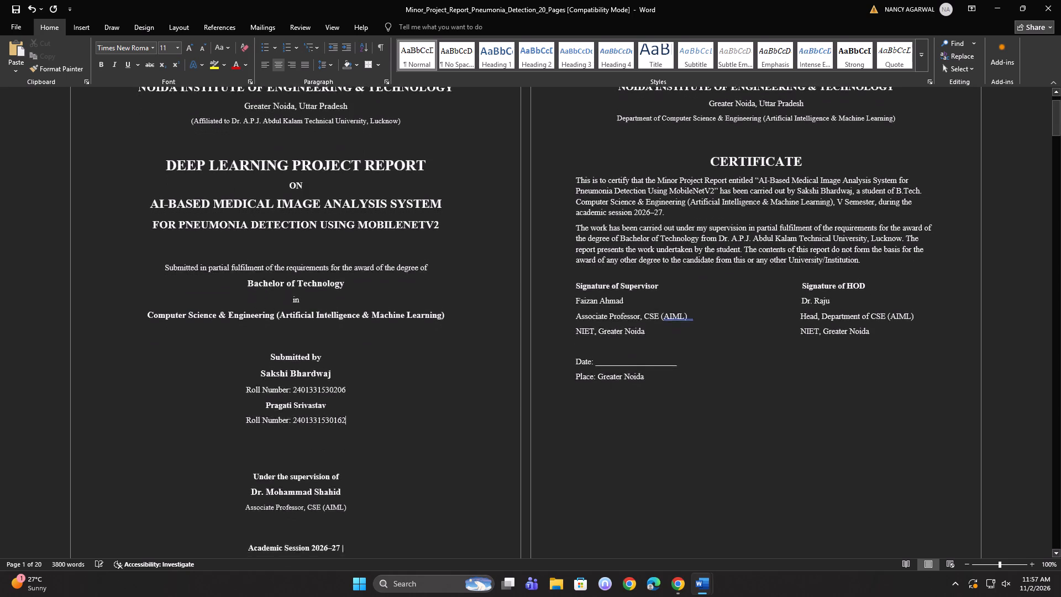
scroll(355, 484, "down", 2)
scroll(335, 437, "down", 1)
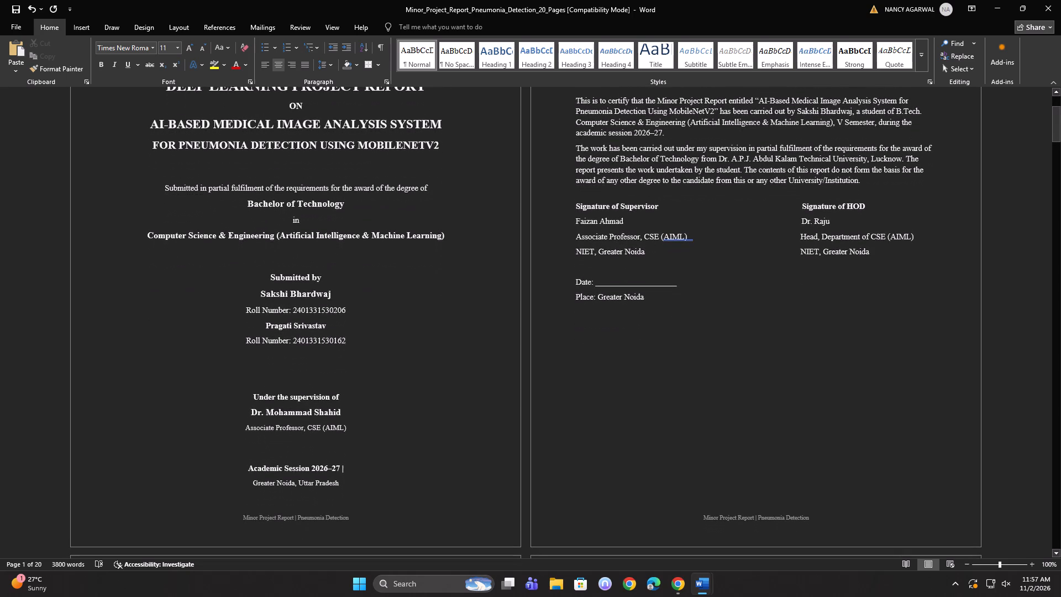
left_click_drag(344, 410, 254, 416)
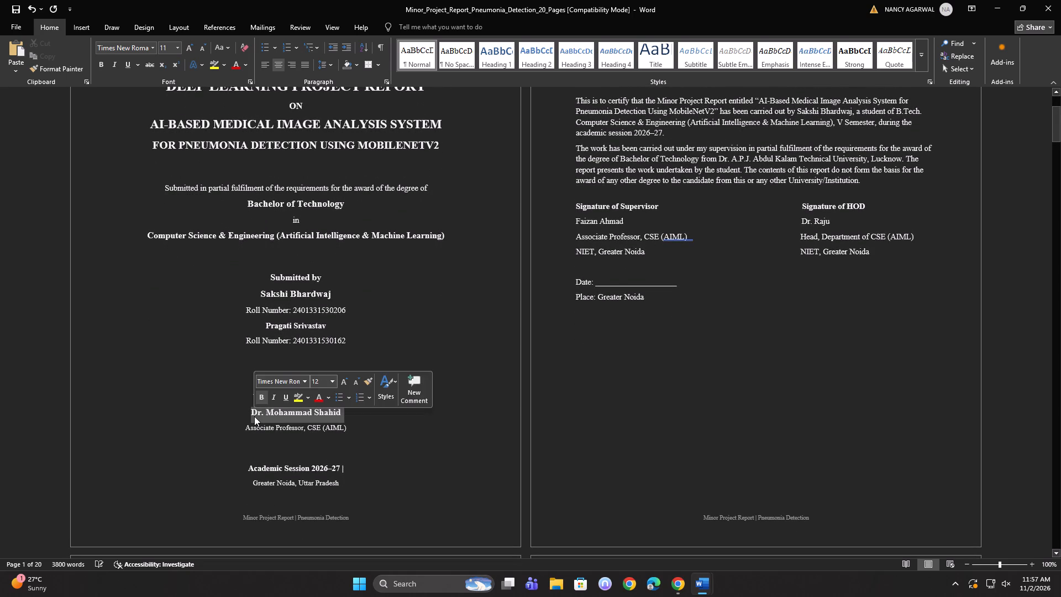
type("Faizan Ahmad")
Review the title page, certificate, declaration and acknowledgement for remaining student, roll number and supervisor details that need updating.
scroll(341, 365, "down", 3)
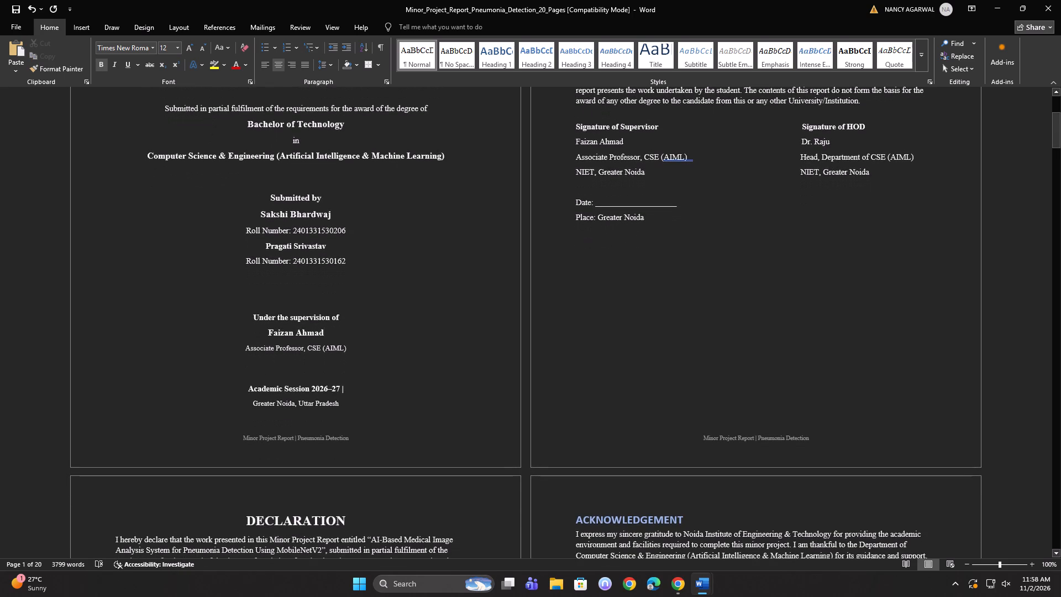
scroll(349, 384, "up", 3)
scroll(438, 376, "up", 1)
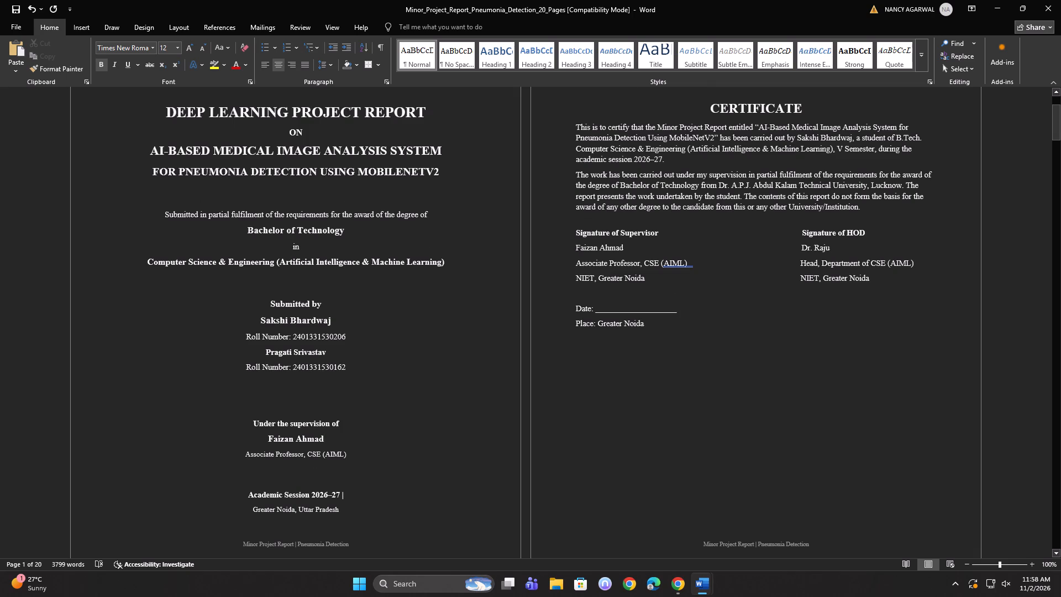
scroll(653, 234, "up", 4)
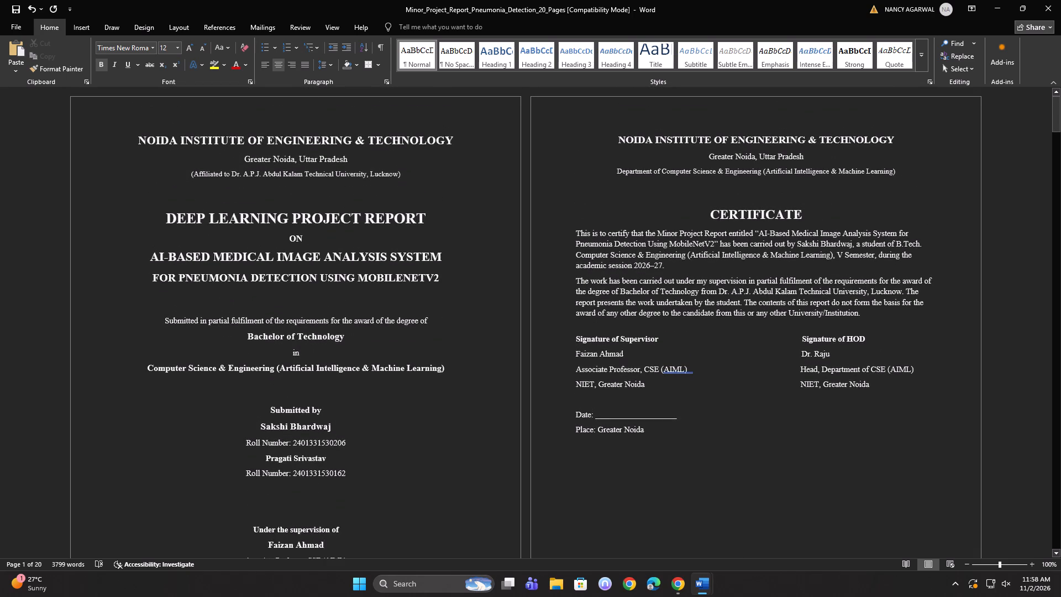
scroll(677, 298, "up", 3)
scroll(677, 298, "down", 11)
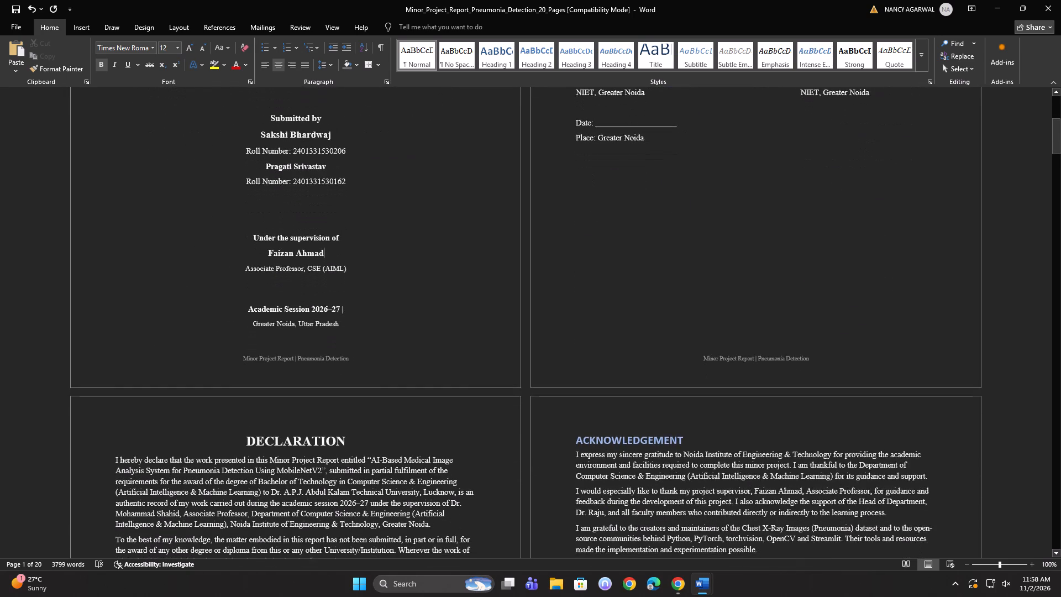
scroll(677, 298, "down", 9)
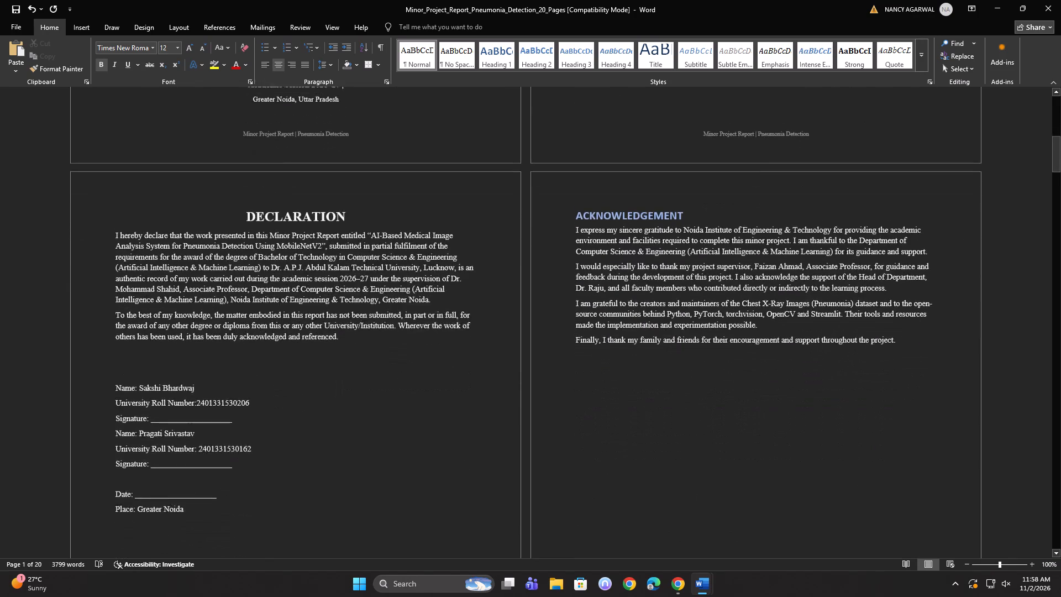
scroll(677, 298, "down", 3)
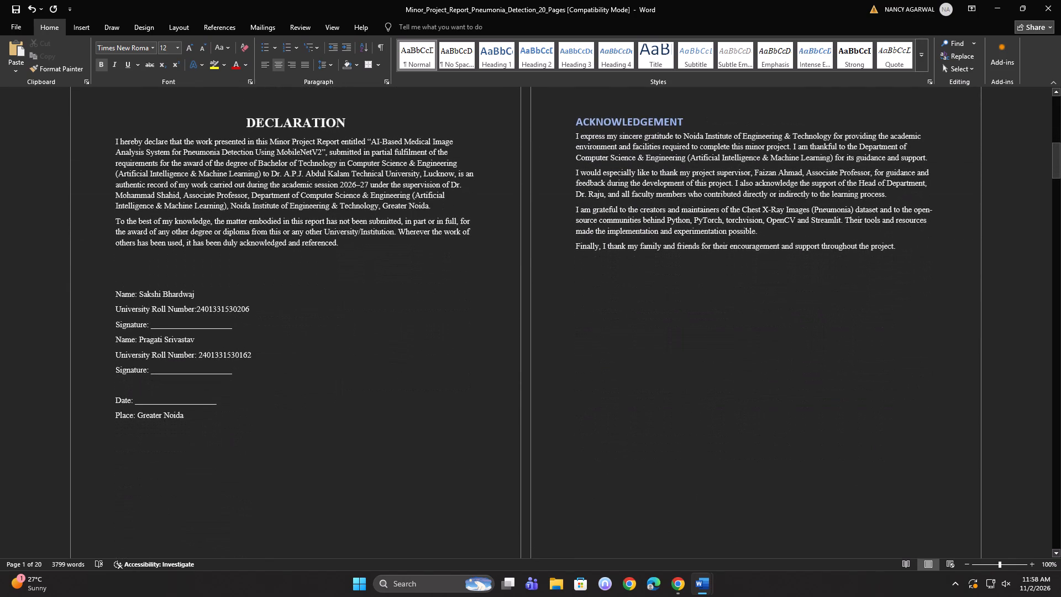
scroll(677, 298, "down", 1)
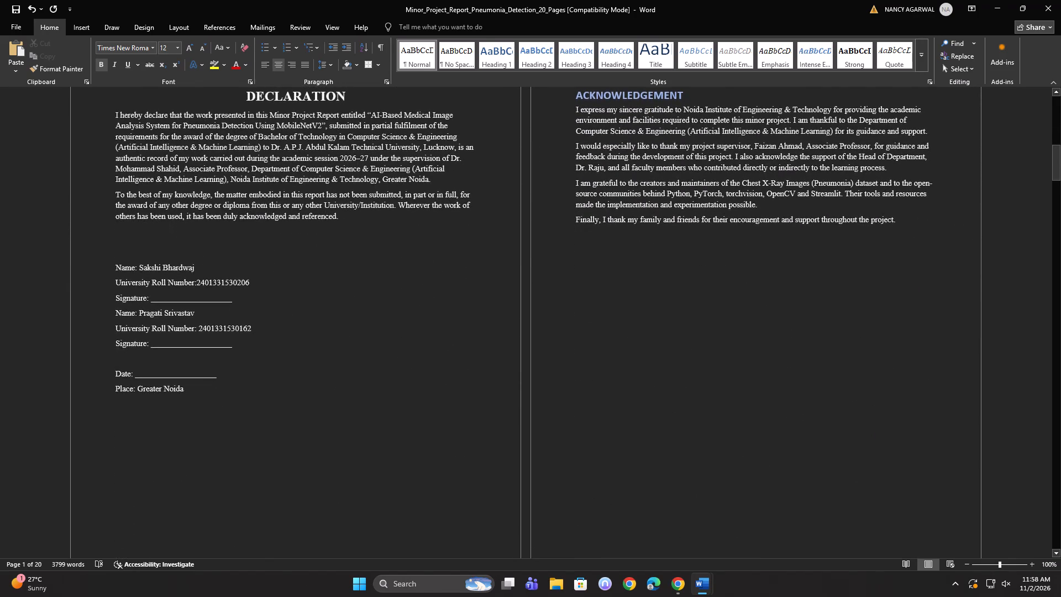
scroll(677, 298, "down", 3)
scroll(677, 298, "up", 3)
Replace the supervisor's name in the declaration's first paragraph with the supervisor named in the acknowledgement.
left_click(181, 169)
left_click_drag(180, 169, 122, 166)
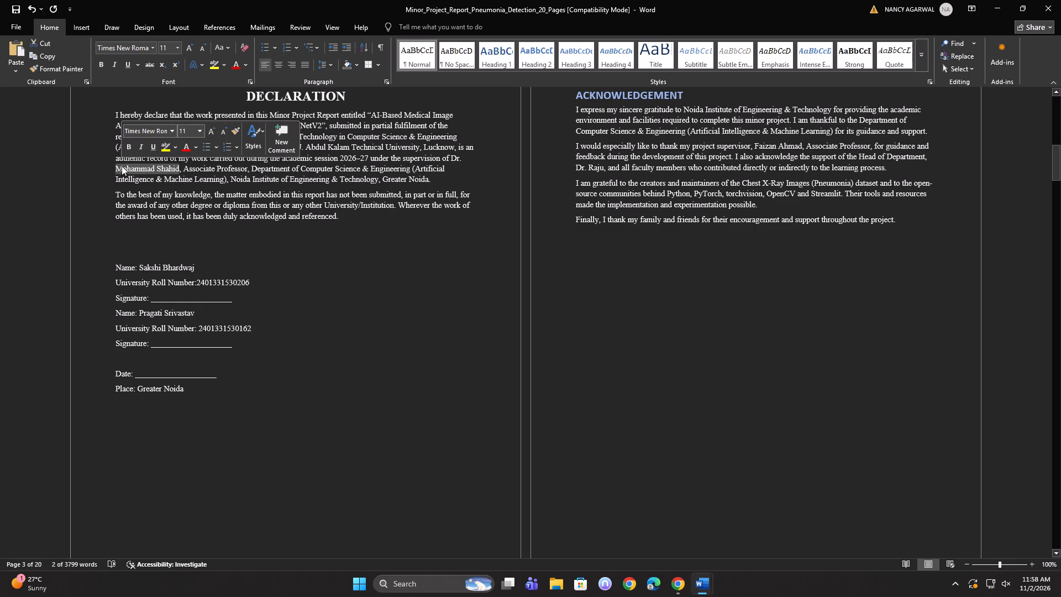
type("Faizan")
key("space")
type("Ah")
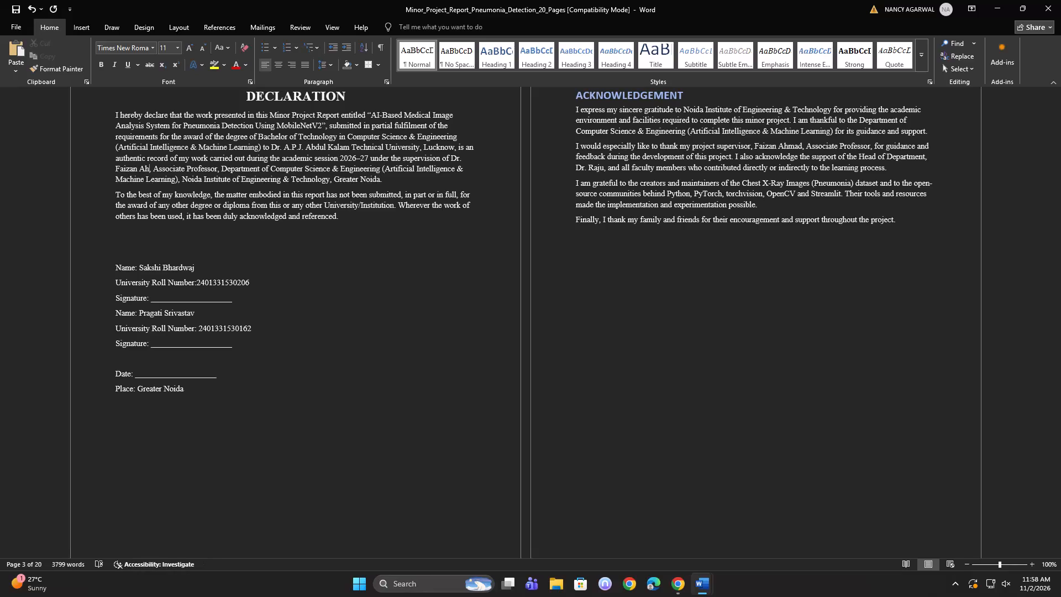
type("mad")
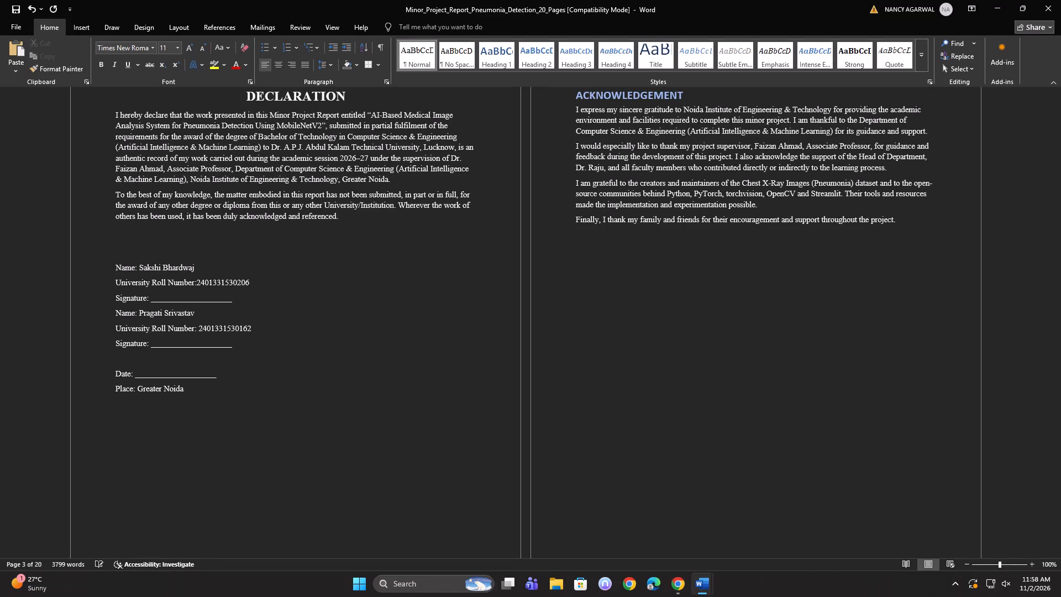
Remove the "Dr." title before the supervisor's name in the declaration and start a new paragraph at the name.
left_click(469, 155)
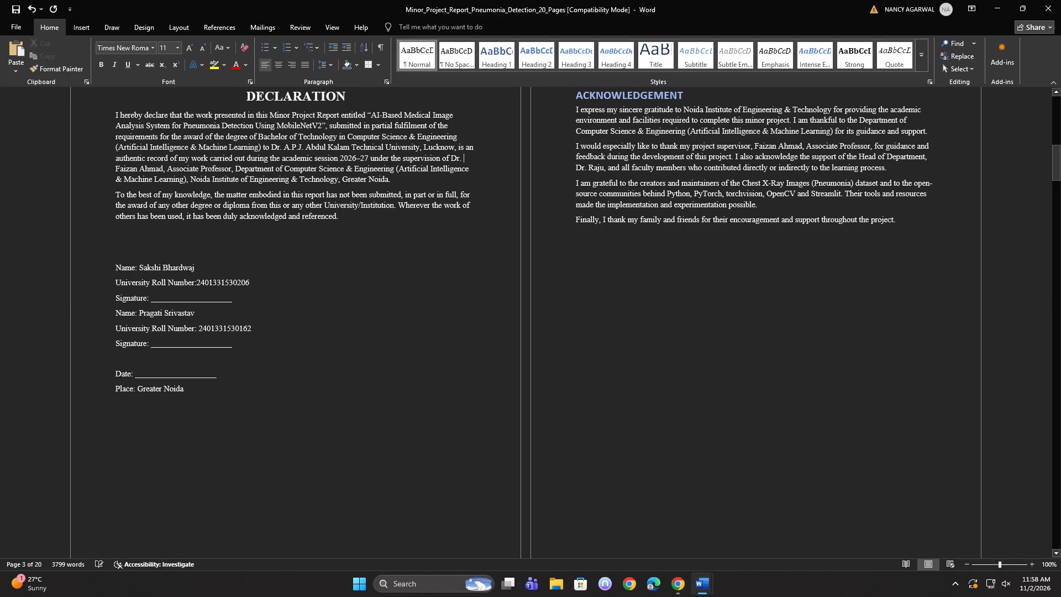
key("BackSpace")
key("BackSpace")
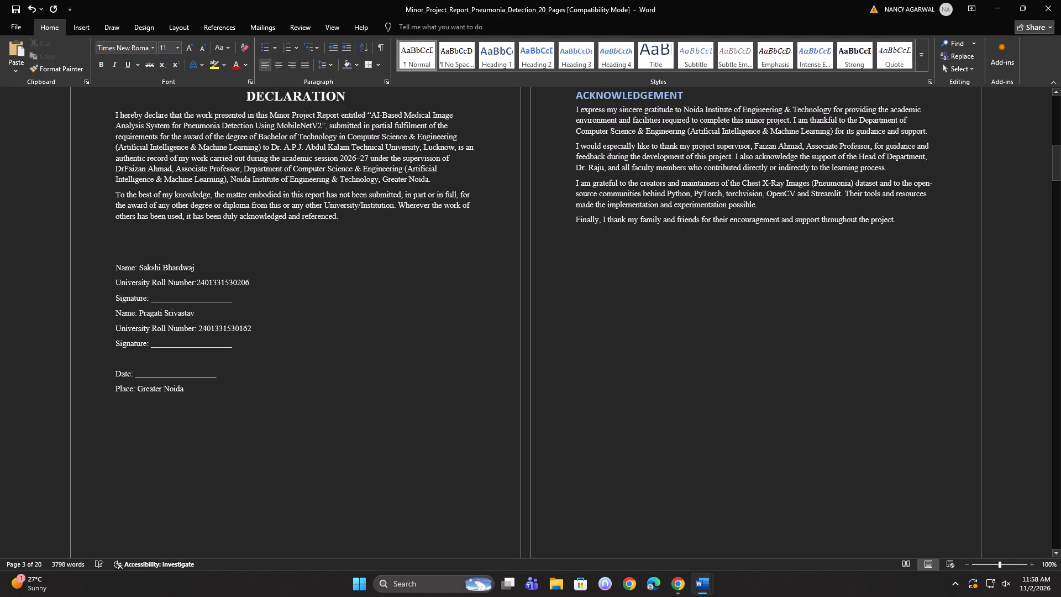
key("BackSpace")
key("BackSpace")
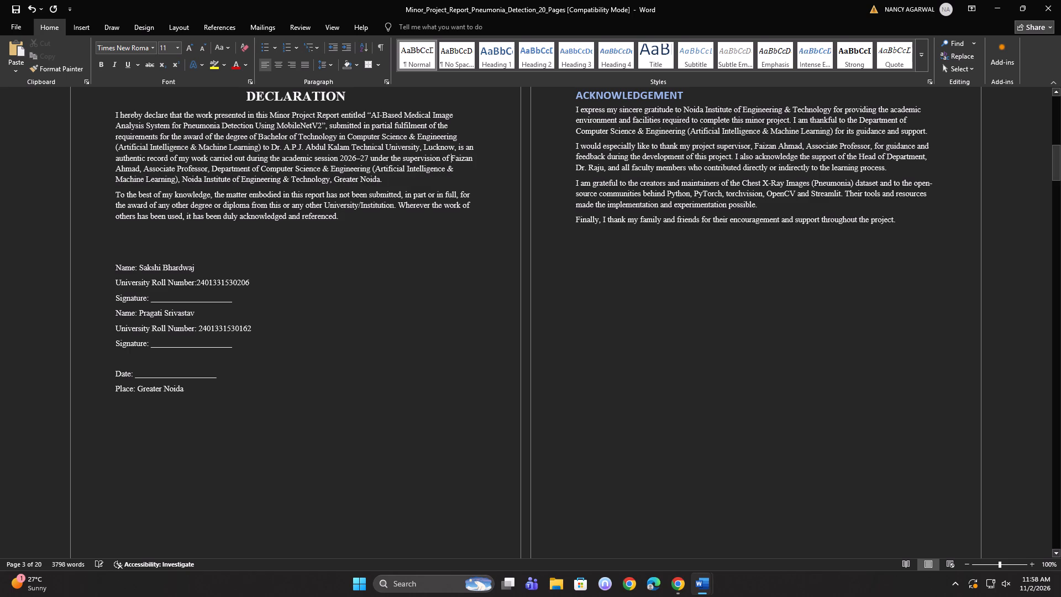
key("Return")
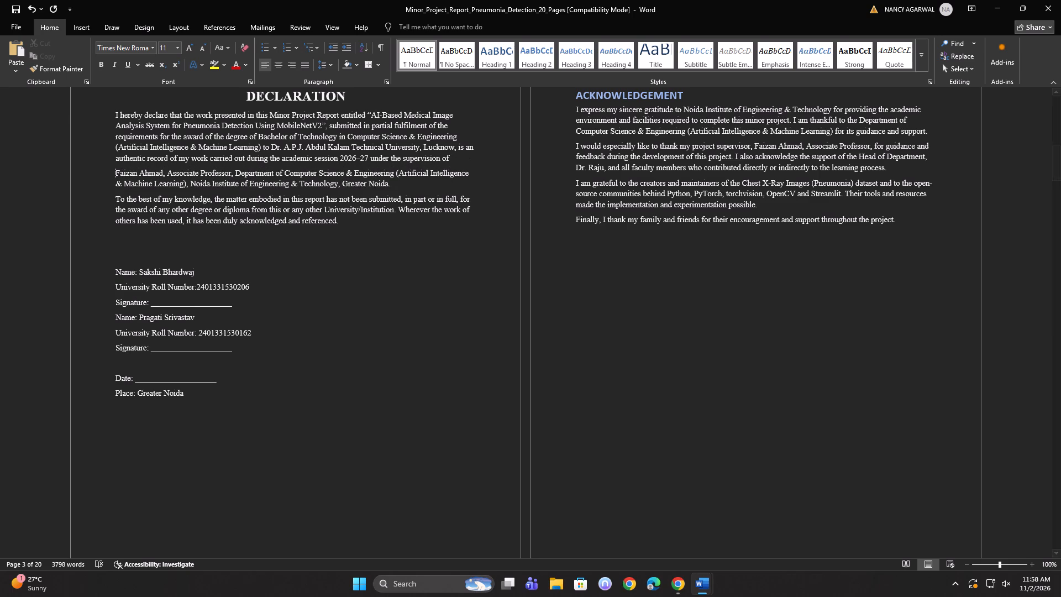
Delete the page-numbering note below the table of contents.
scroll(375, 250, "down", 5)
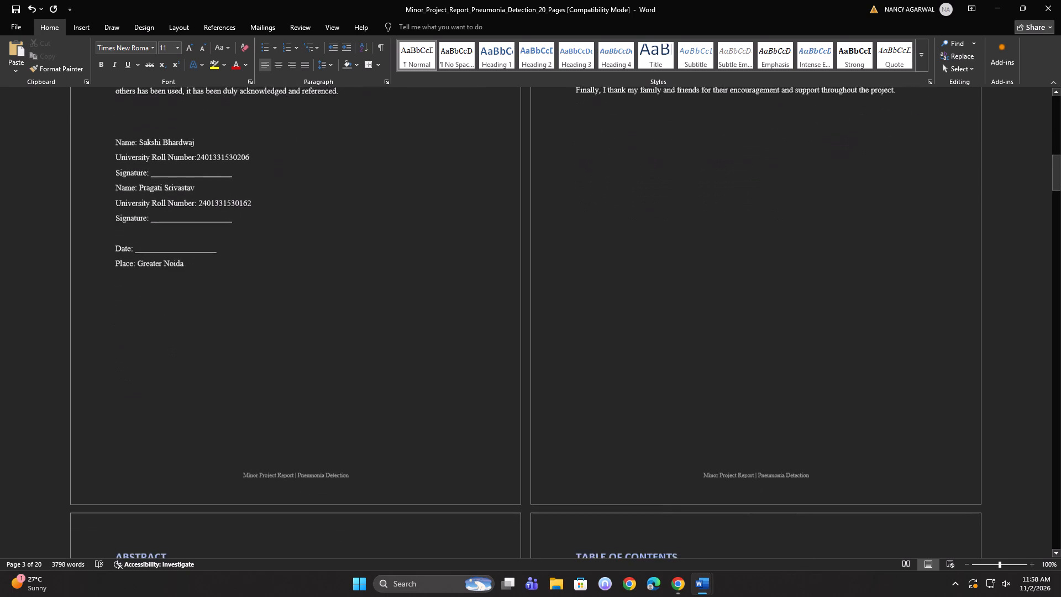
scroll(375, 250, "down", 17)
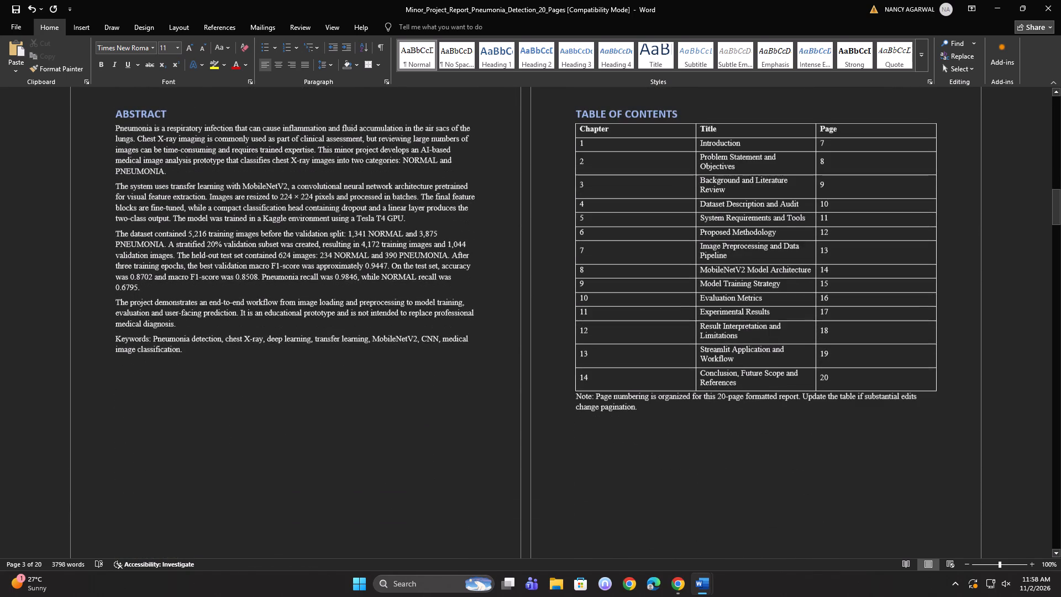
scroll(375, 250, "down", 7)
scroll(375, 250, "up", 4)
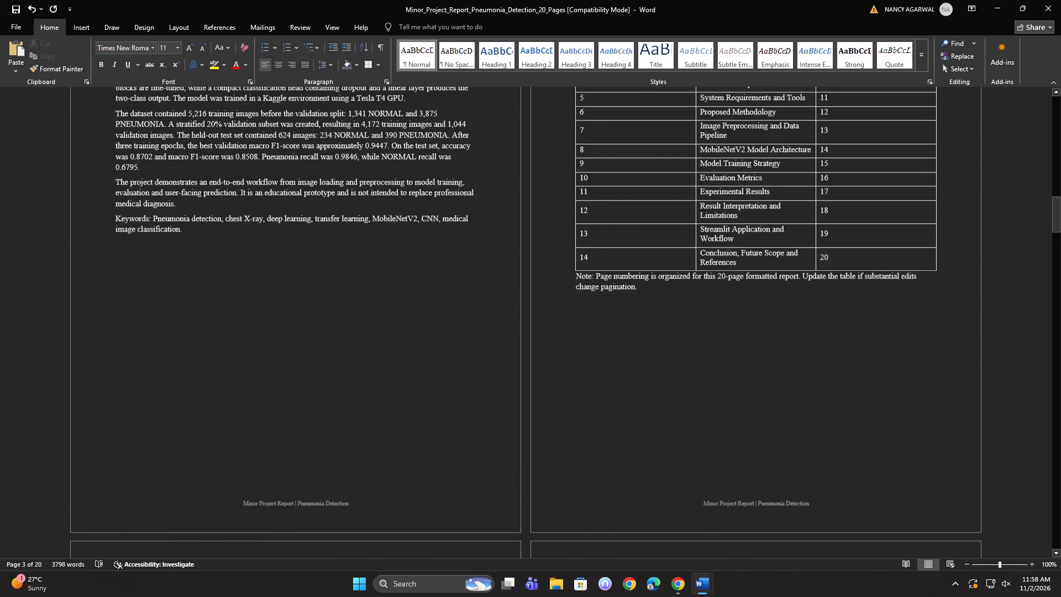
scroll(375, 250, "down", 6)
scroll(629, 209, "up", 1)
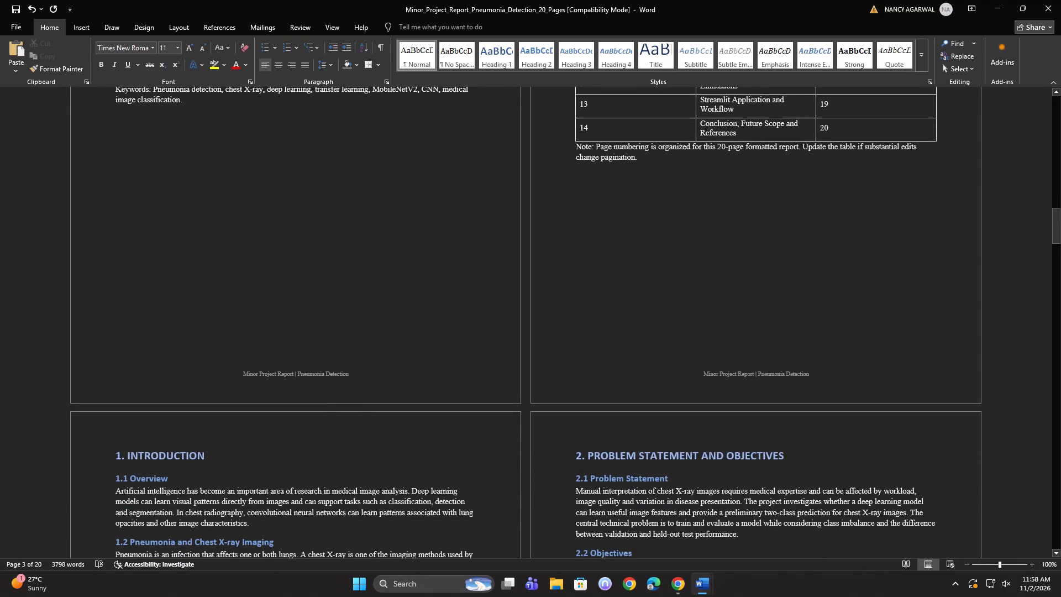
scroll(629, 209, "up", 4)
left_click_drag(642, 285, 580, 283)
key("BackSpace")
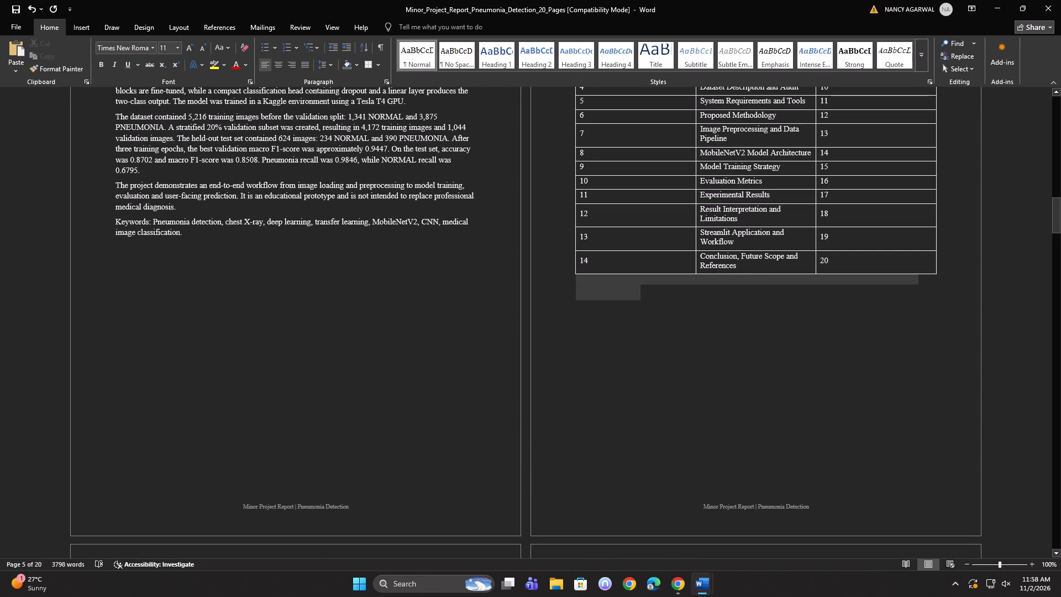
Review the report's chapters through to the references, and return to the title and certificate pages to check the updated details.
scroll(563, 371, "down", 17)
scroll(563, 371, "down", 5)
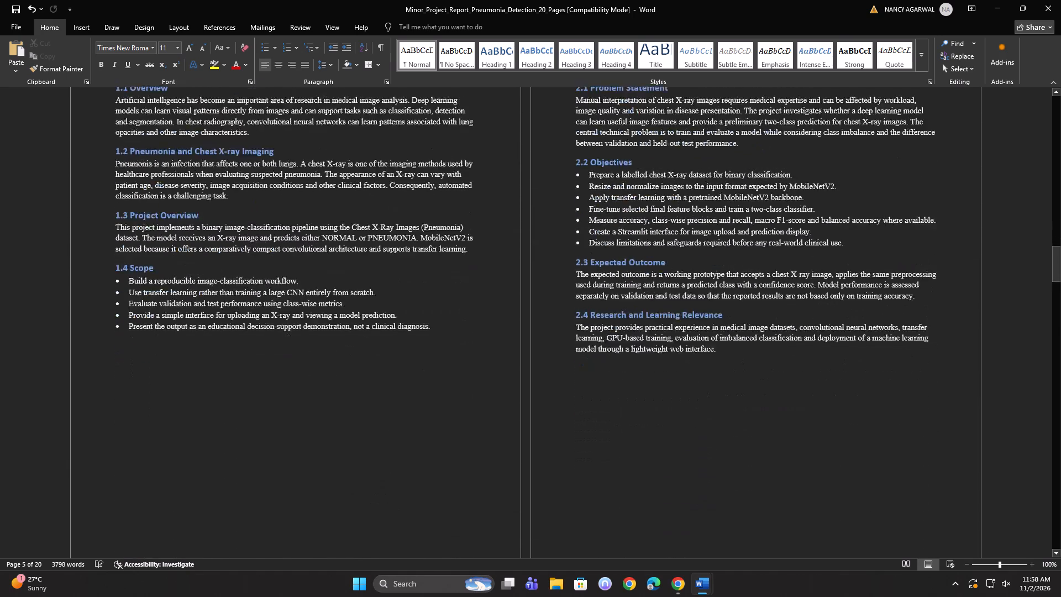
scroll(563, 371, "down", 10)
scroll(563, 371, "down", 20)
scroll(563, 371, "down", 12)
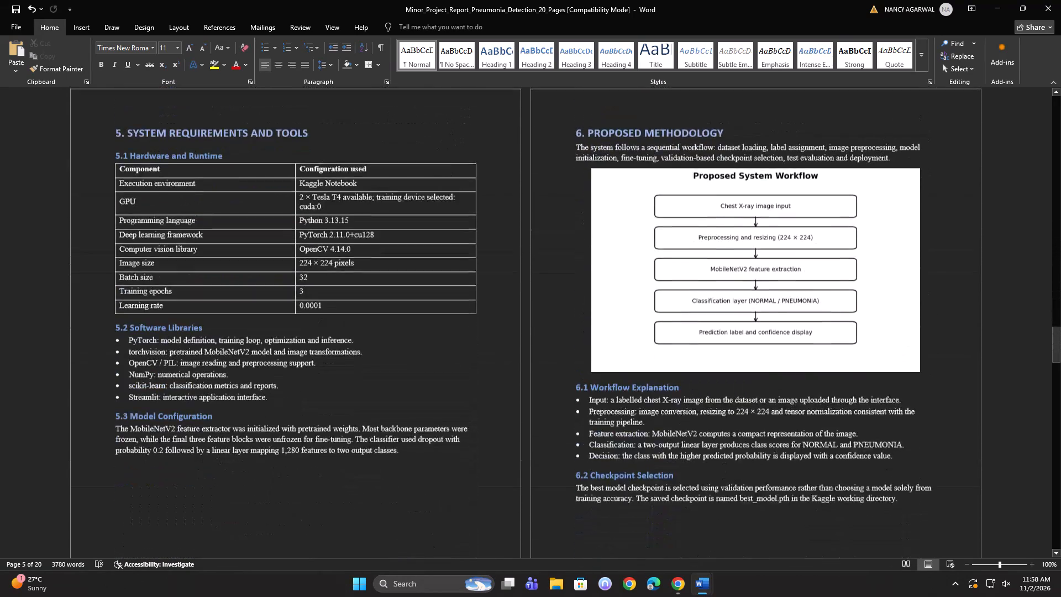
scroll(563, 371, "down", 20)
scroll(563, 371, "down", 5)
scroll(563, 371, "up", 14)
scroll(563, 372, "down", 2)
scroll(563, 372, "up", 2)
scroll(563, 372, "down", 9)
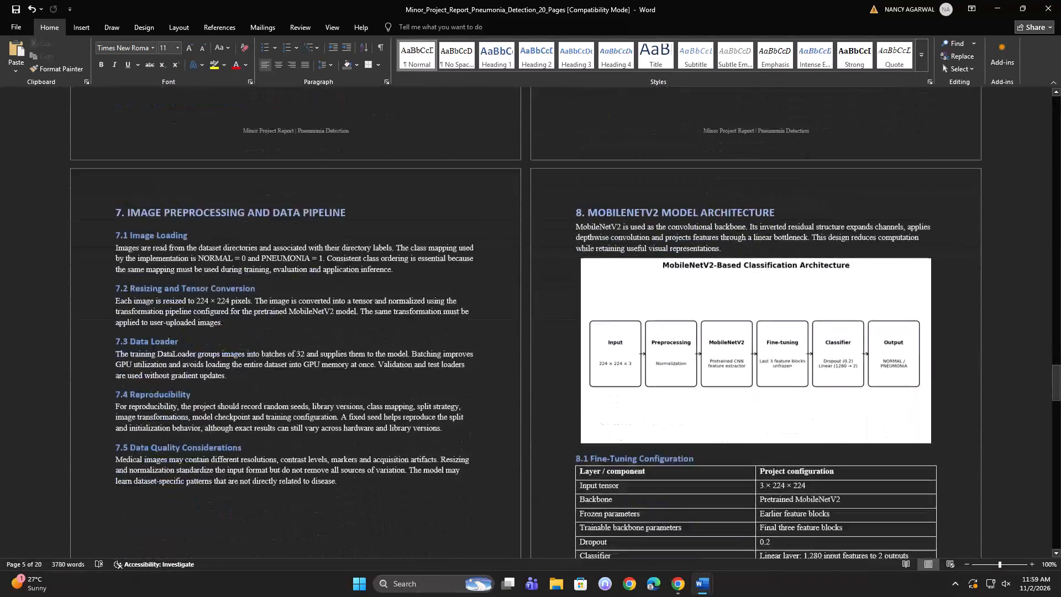
scroll(563, 372, "down", 6)
scroll(563, 372, "down", 17)
scroll(563, 372, "down", 18)
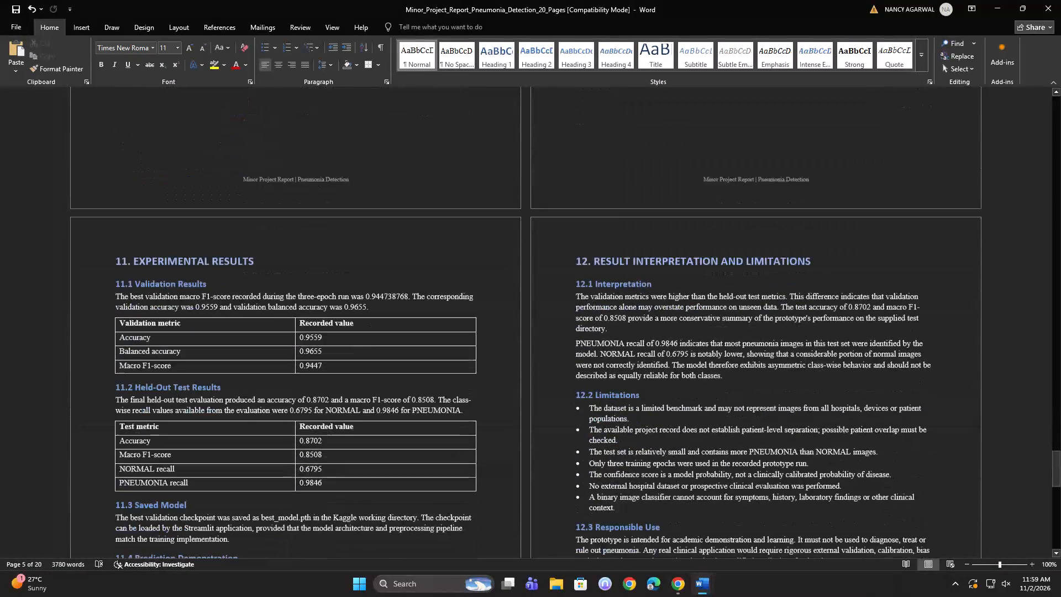
scroll(563, 372, "down", 17)
scroll(563, 373, "down", 20)
scroll(563, 373, "down", 7)
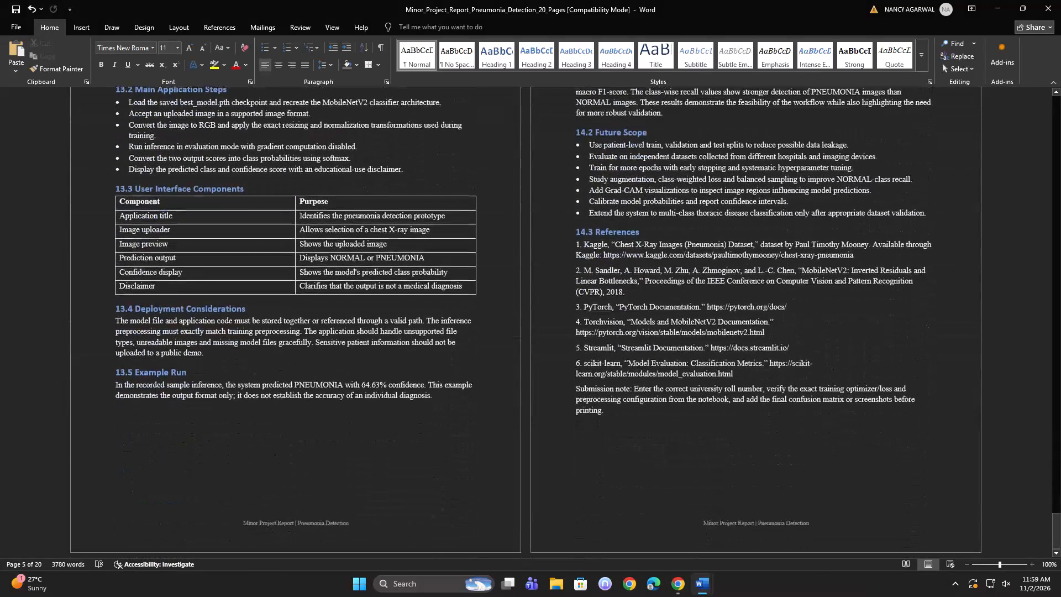
scroll(563, 373, "up", 15)
scroll(562, 373, "up", 14)
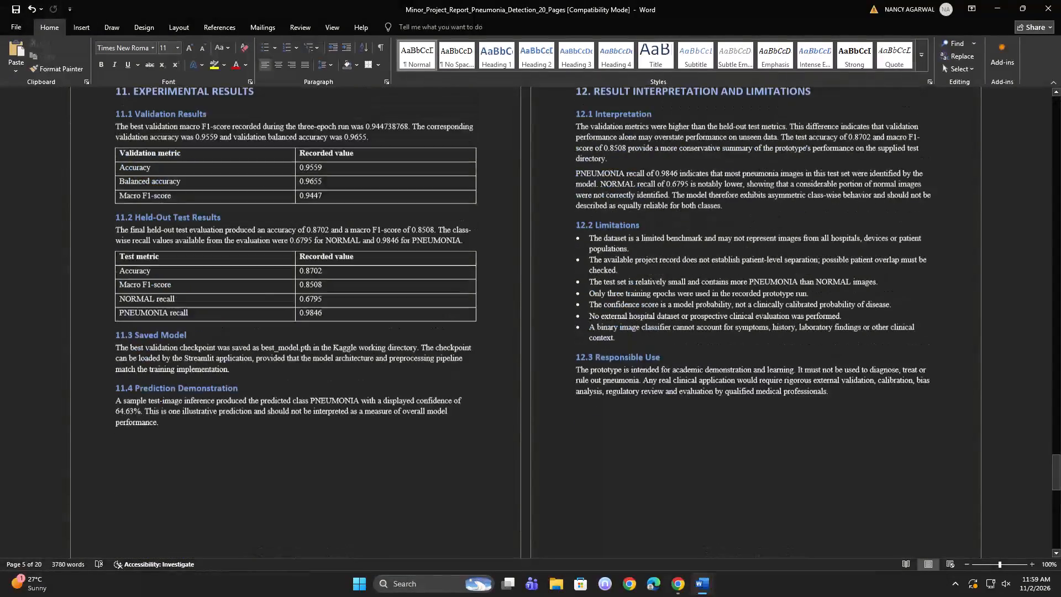
scroll(563, 371, "up", 11)
scroll(564, 371, "up", 20)
scroll(564, 371, "up", 13)
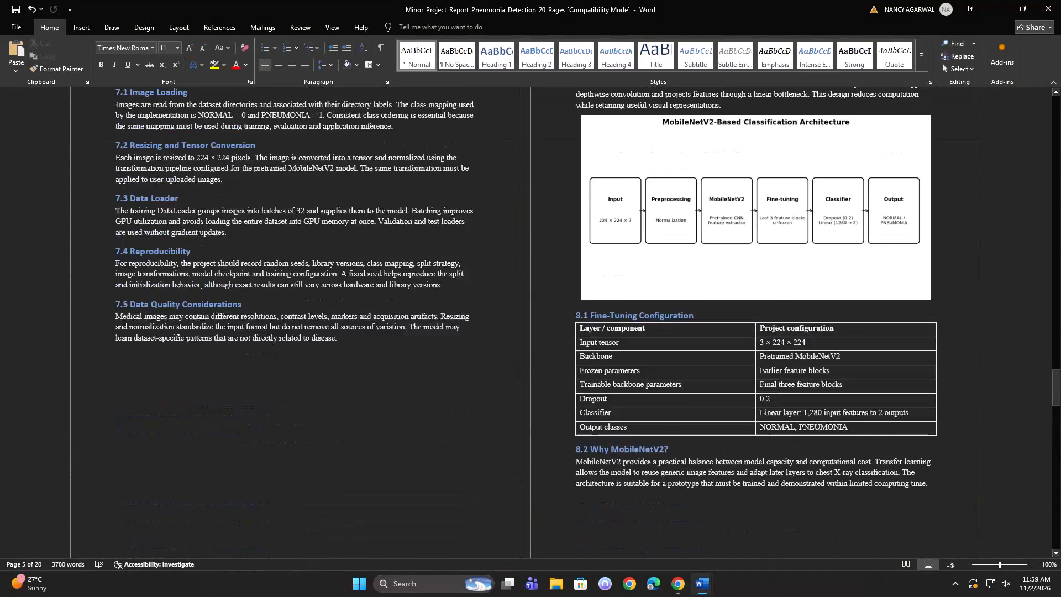
scroll(564, 371, "up", 9)
scroll(564, 371, "up", 20)
scroll(564, 371, "up", 18)
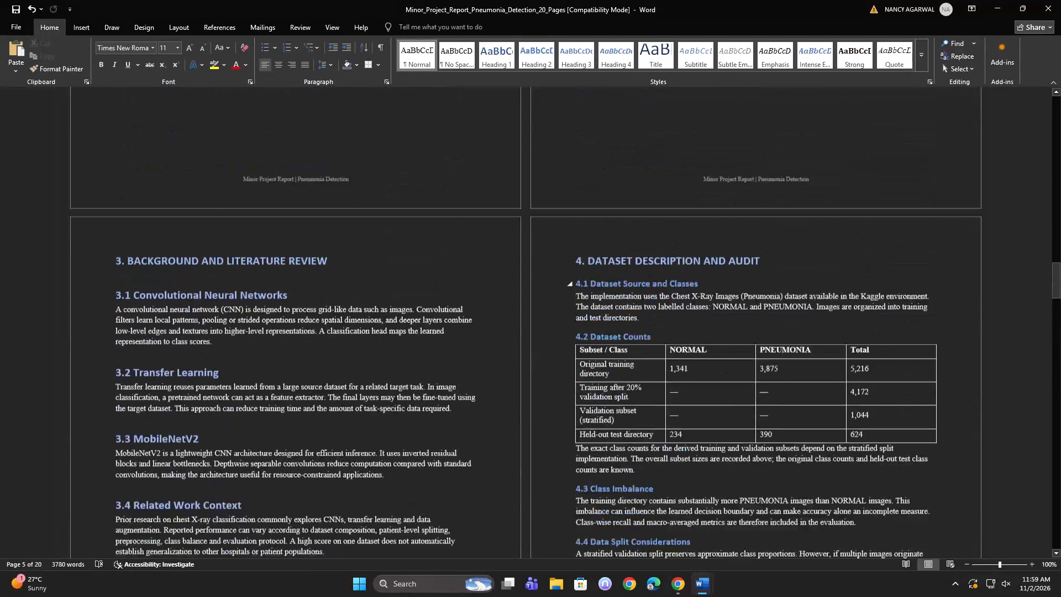
scroll(566, 371, "up", 20)
scroll(566, 371, "up", 20)
scroll(566, 371, "up", 18)
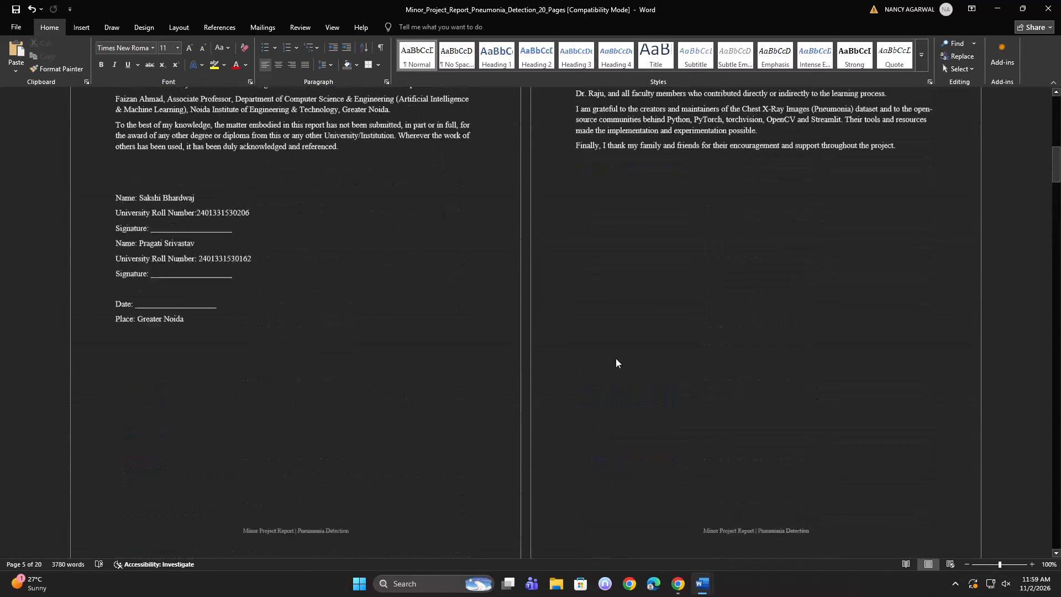
scroll(616, 358, "up", 20)
scroll(616, 358, "up", 20)
scroll(616, 358, "up", 6)
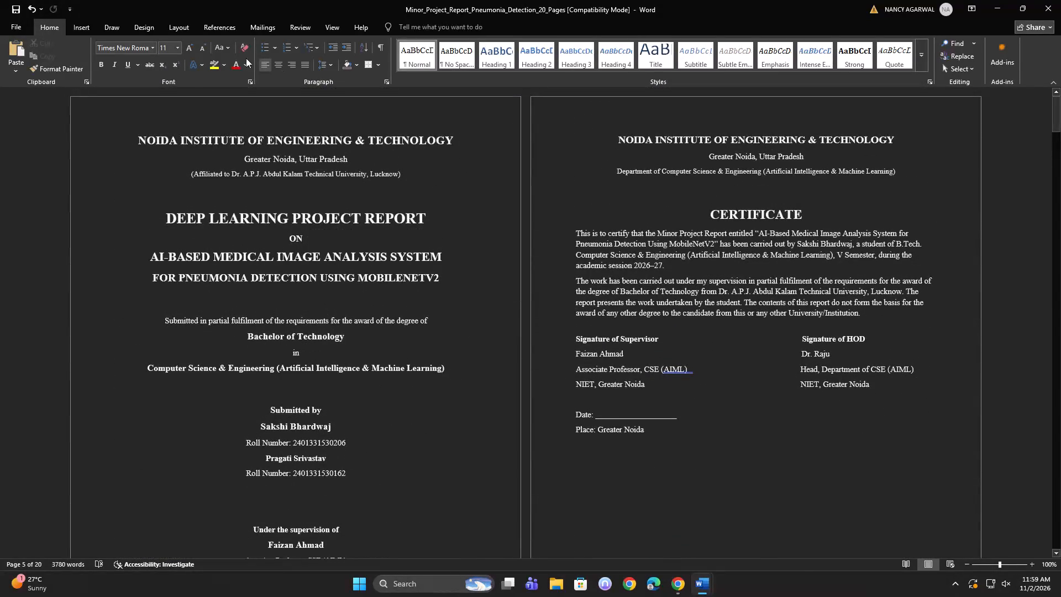
Print the whole report with Microsoft Print to PDF, one copy.
left_click(13, 27)
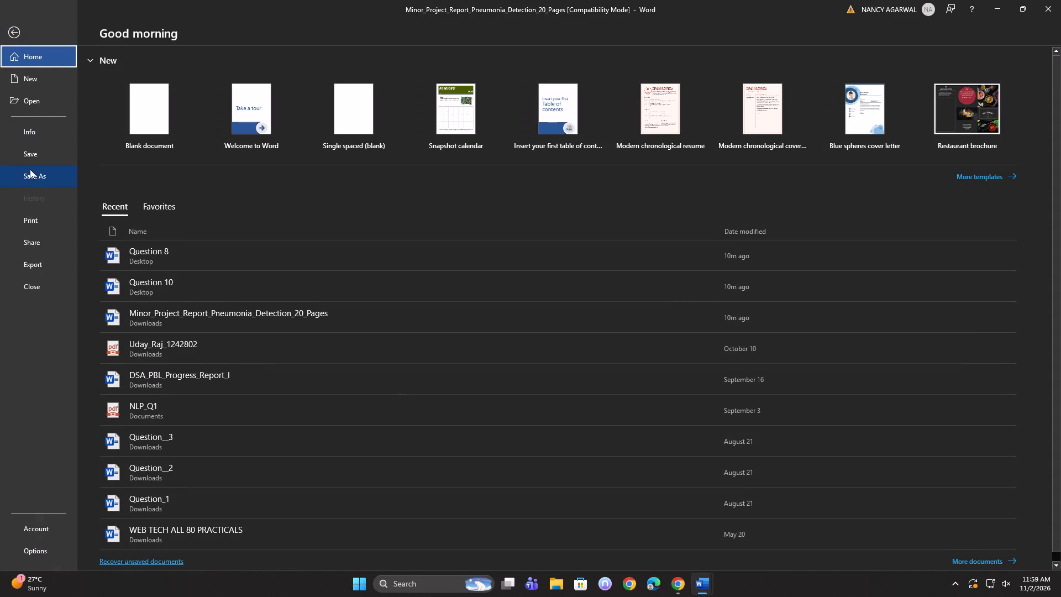
left_click(40, 225)
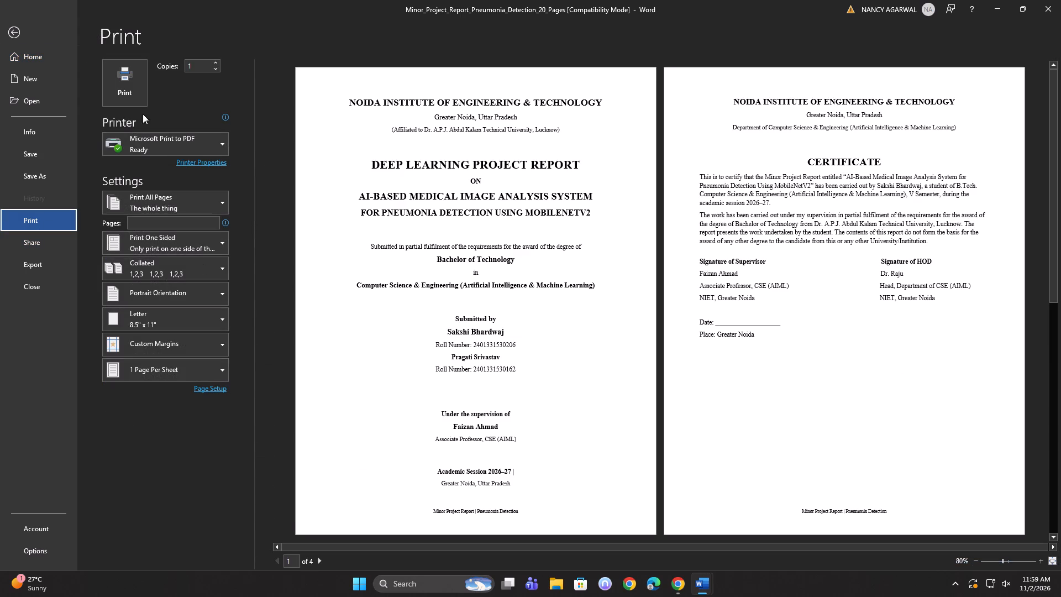
left_click(125, 86)
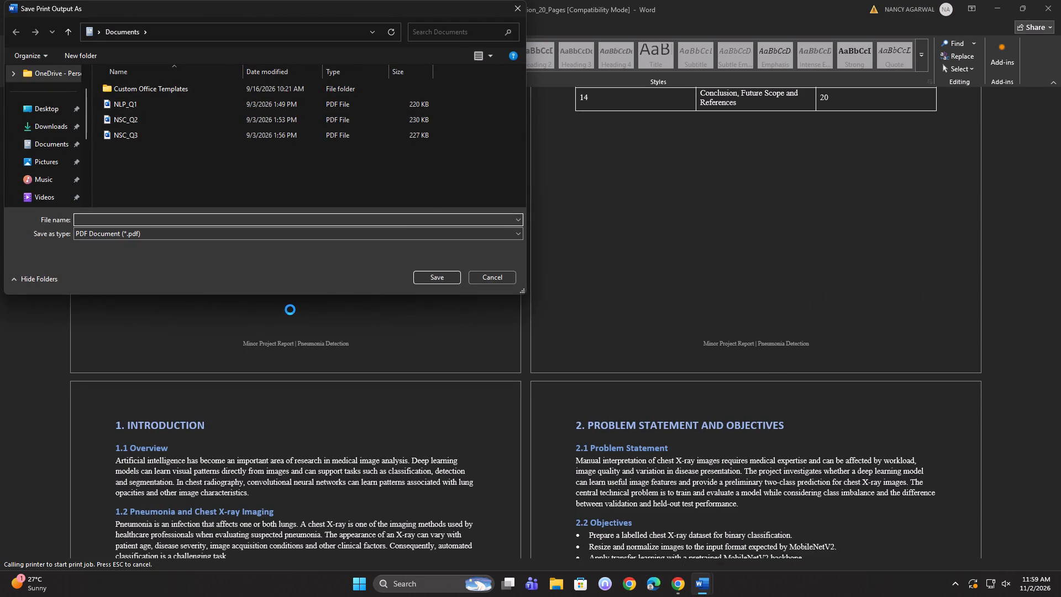
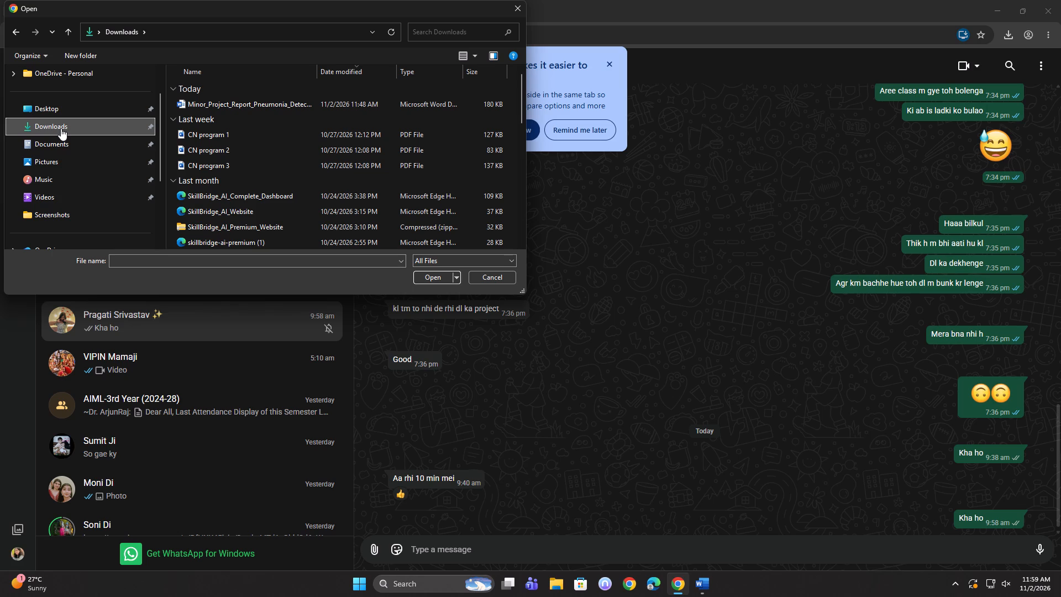
Look through the Desktop, Downloads, Documents and Pictures folders for the printed report PDF to attach to the WhatsApp chat.
left_click(69, 115)
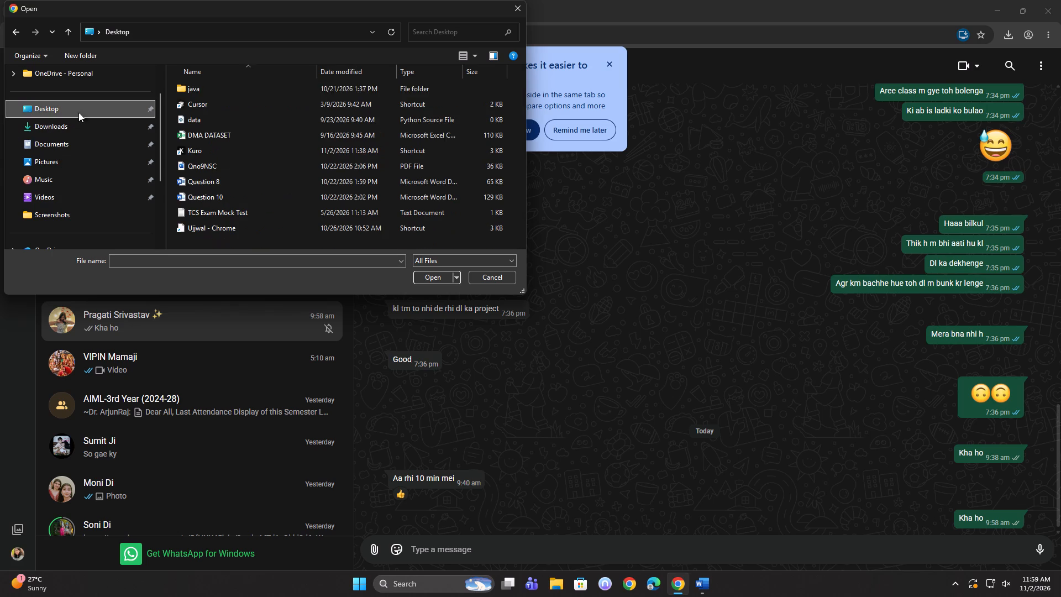
left_click(443, 26)
left_click(443, 26)
left_click(443, 36)
left_click(457, 25)
left_click(95, 130)
left_click(83, 141)
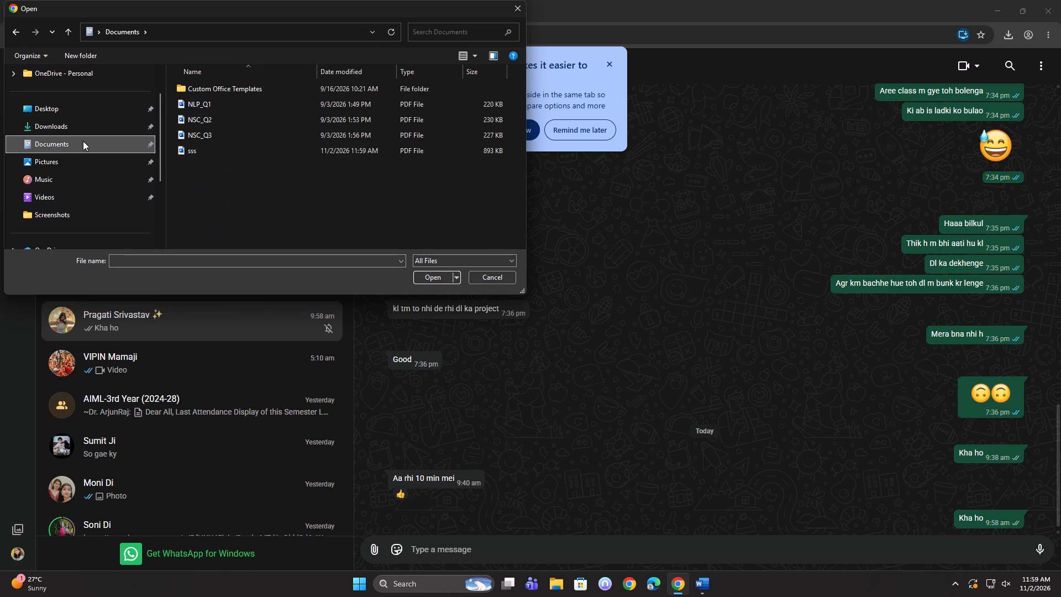
left_click(71, 161)
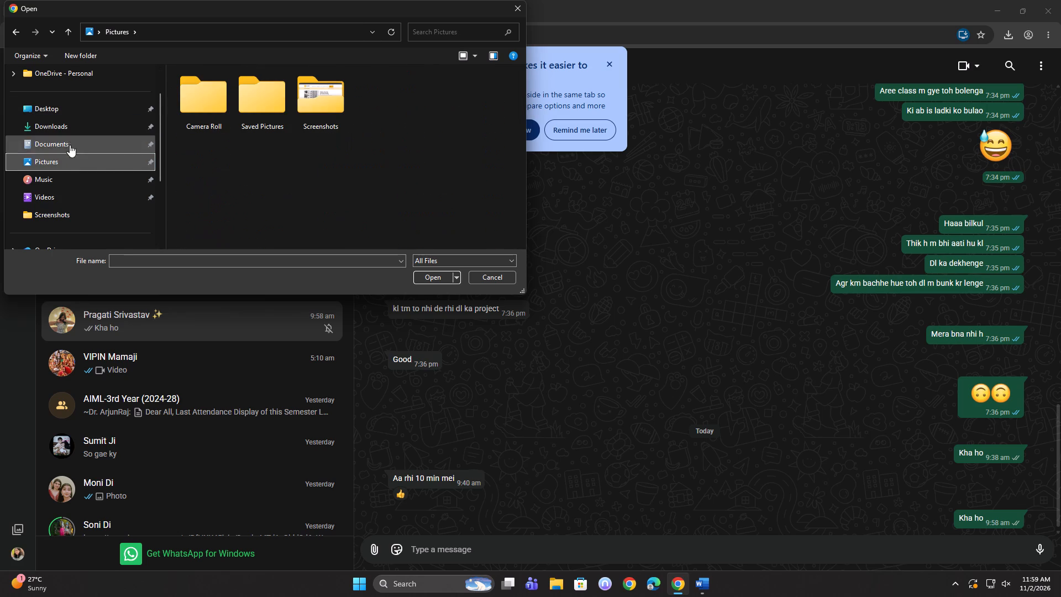
left_click(86, 110)
scroll(353, 216, "down", 4)
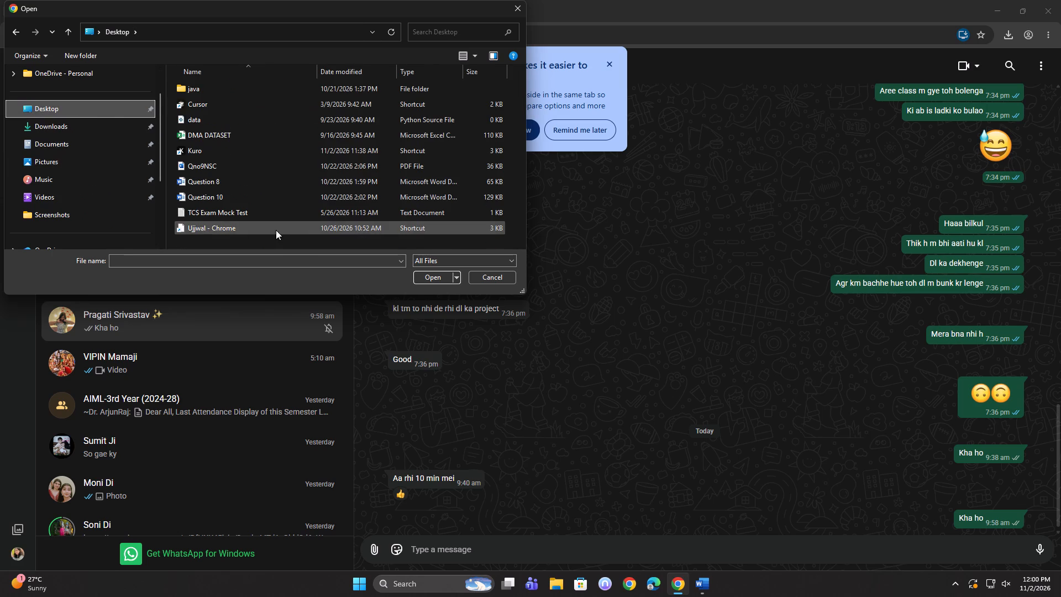
Switch back to the Minor_Project_Report document in Word.
left_click(706, 589)
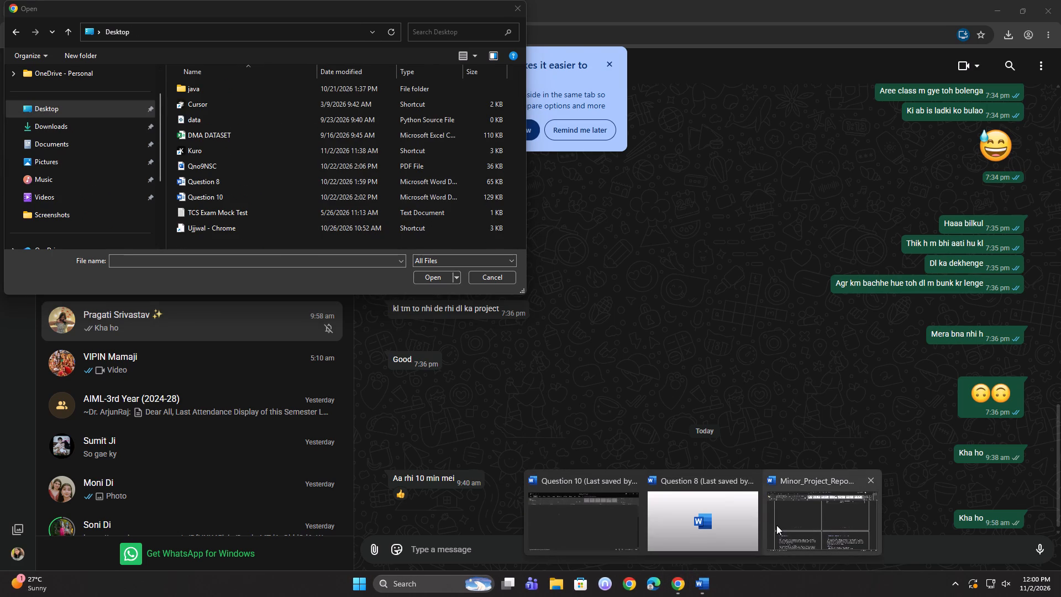
Switch back to the Minor_Project_Report document in Word and print the whole report with Microsoft Print to PDF.
left_click(776, 525)
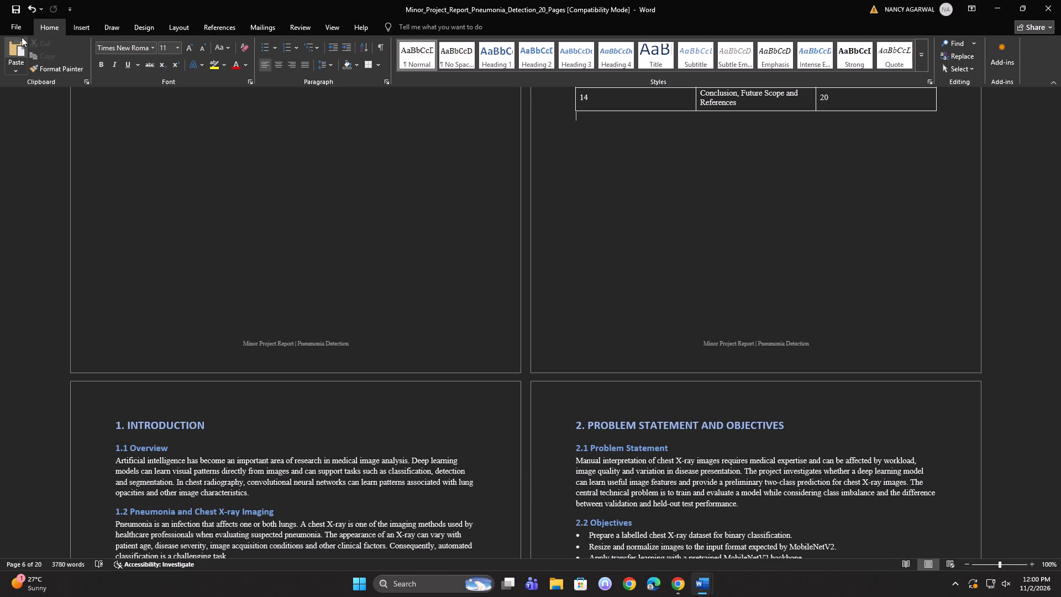
scroll(506, 301, "up", 1)
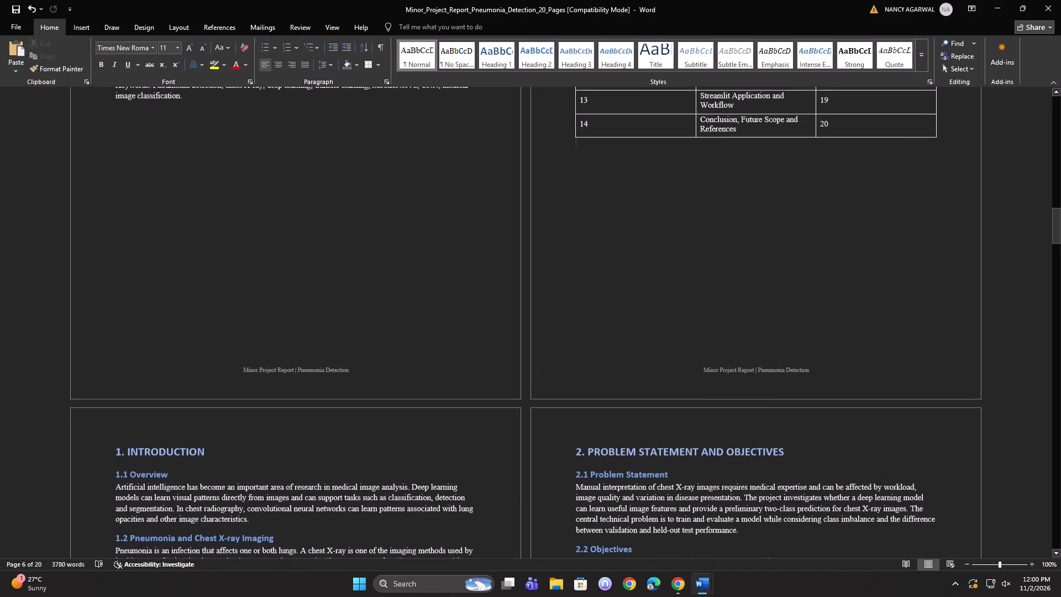
left_click(20, 32)
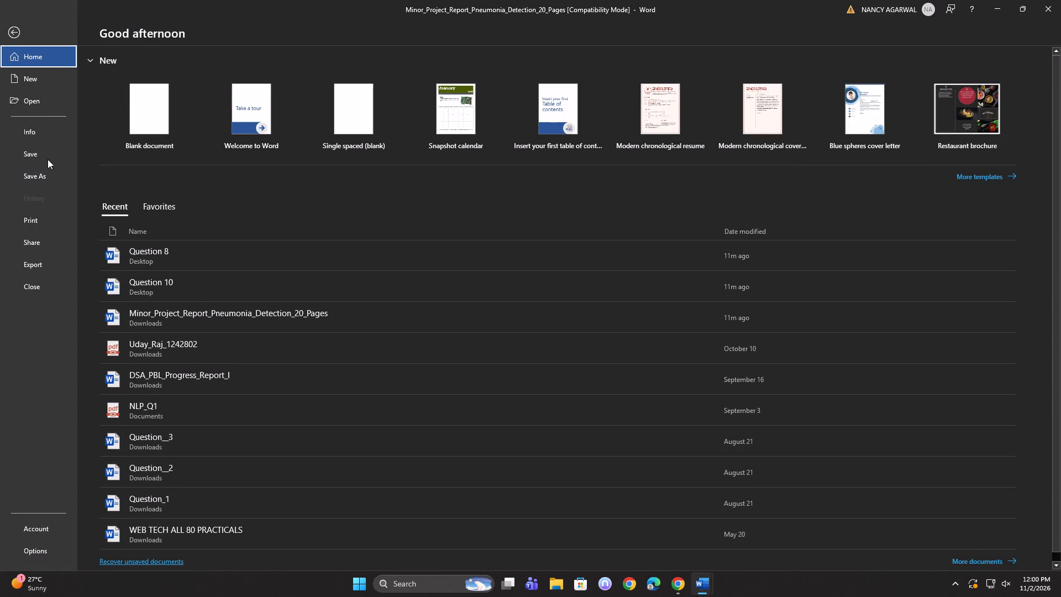
left_click(61, 217)
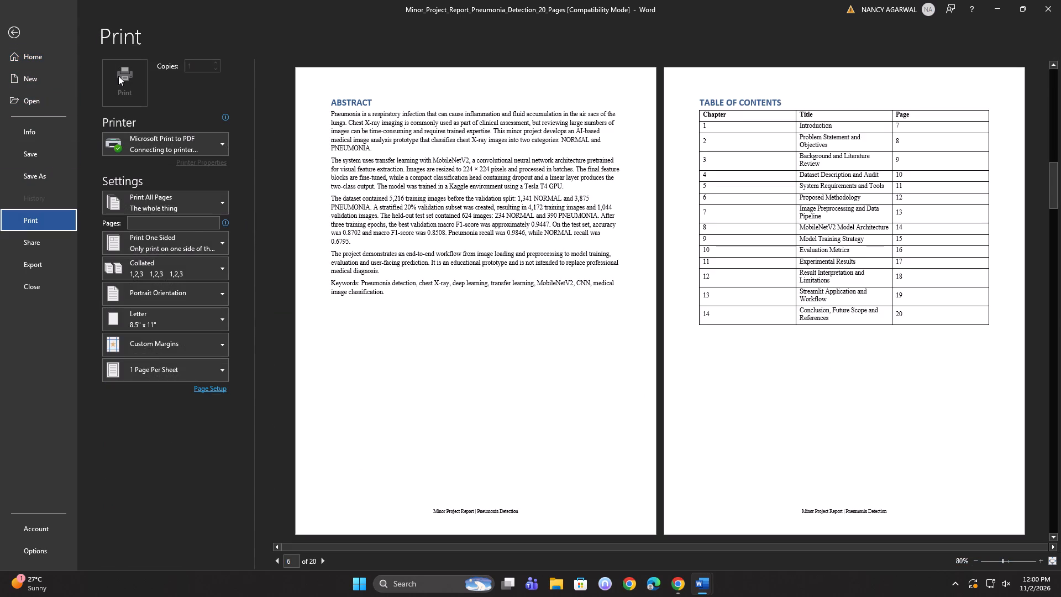
left_click(118, 76)
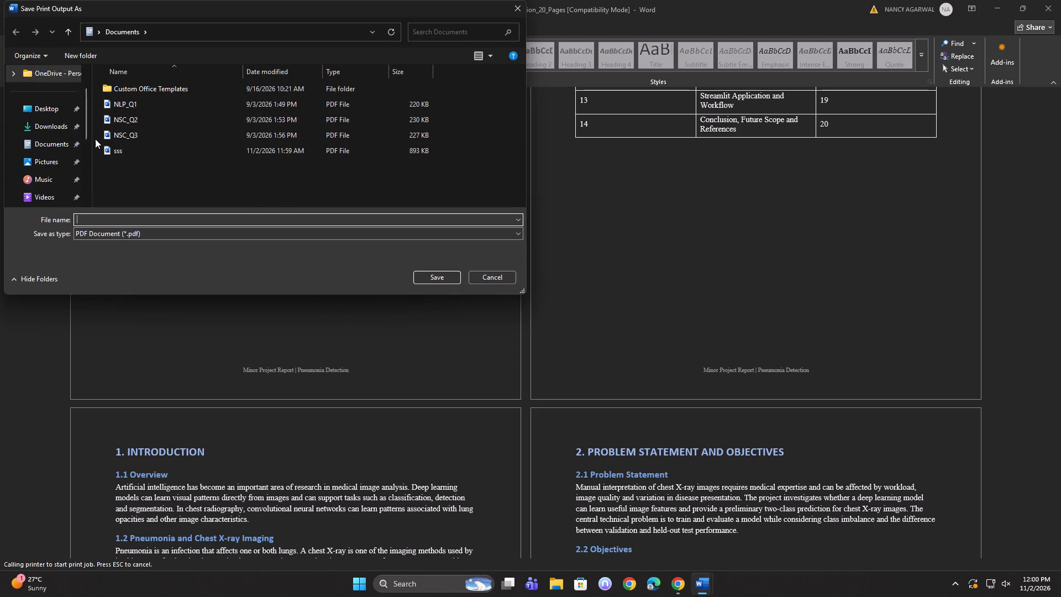
Save the PDF print output in the Downloads folder under the name lab.
left_click(61, 127)
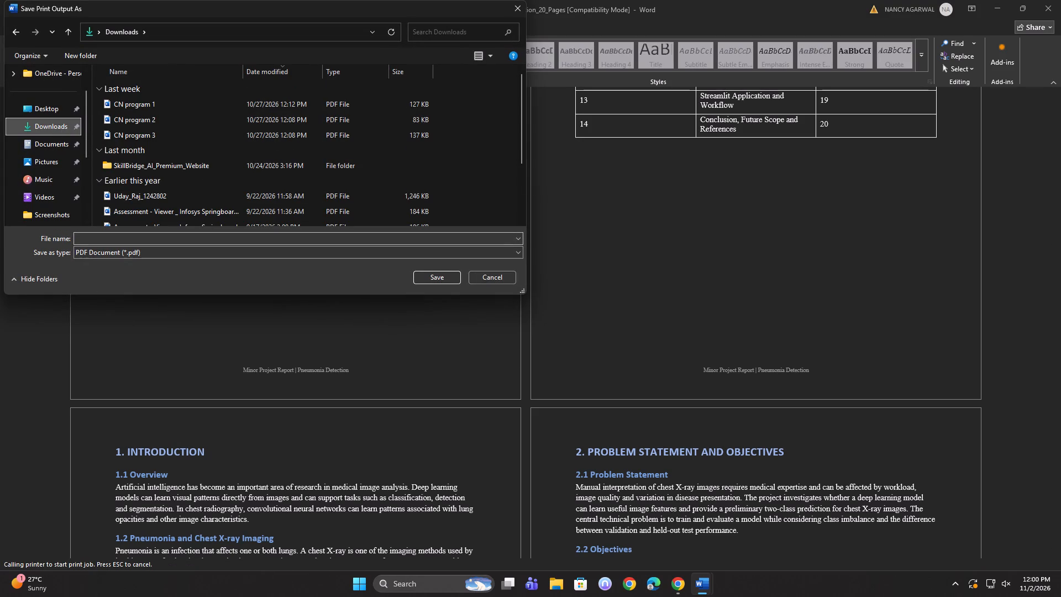
type("lab")
left_click(256, 235)
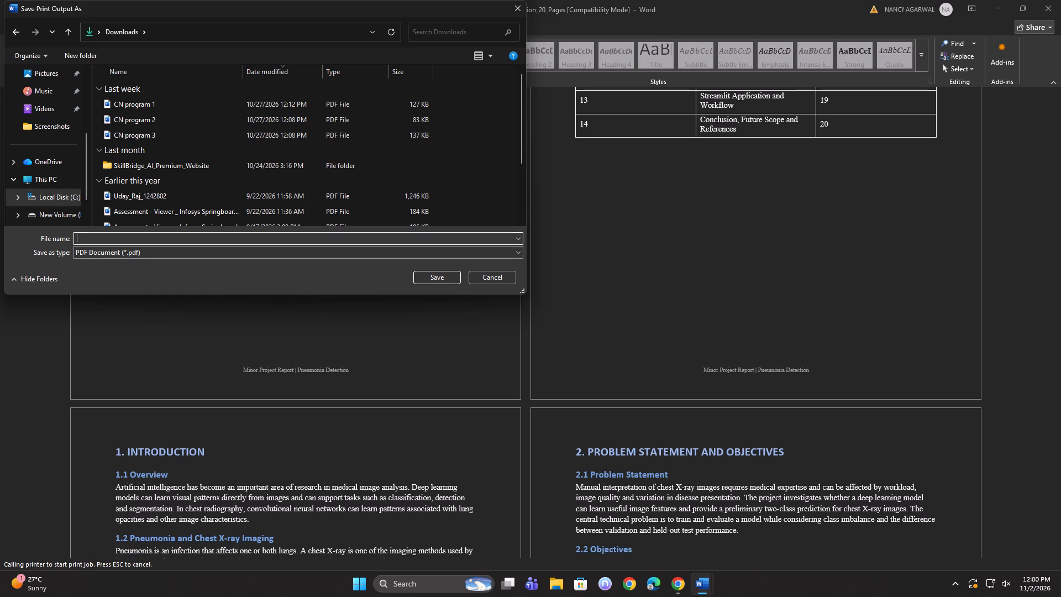
key("l")
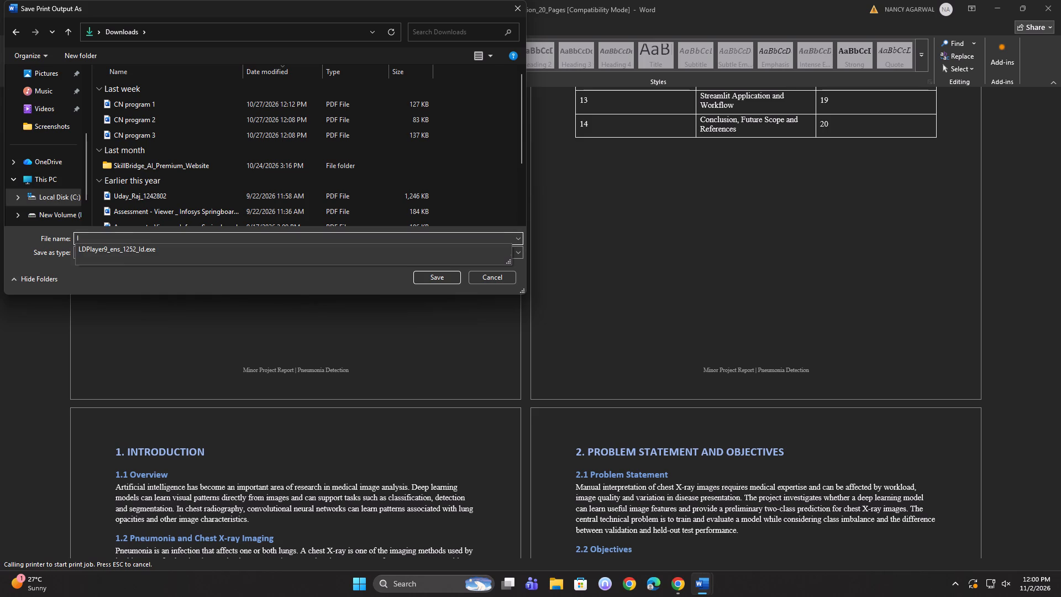
key("a")
key("b")
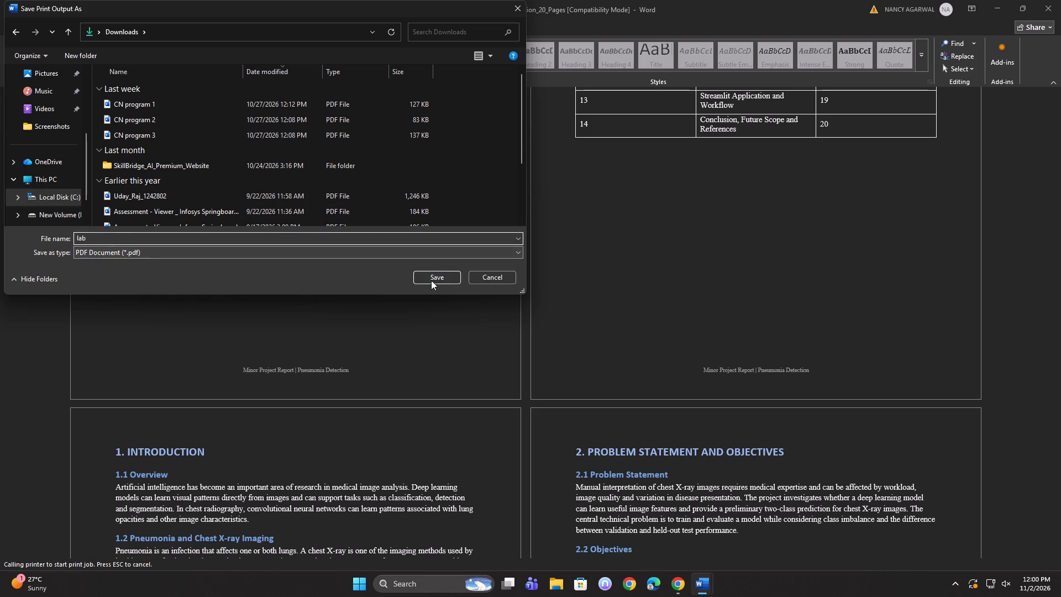
left_click(433, 281)
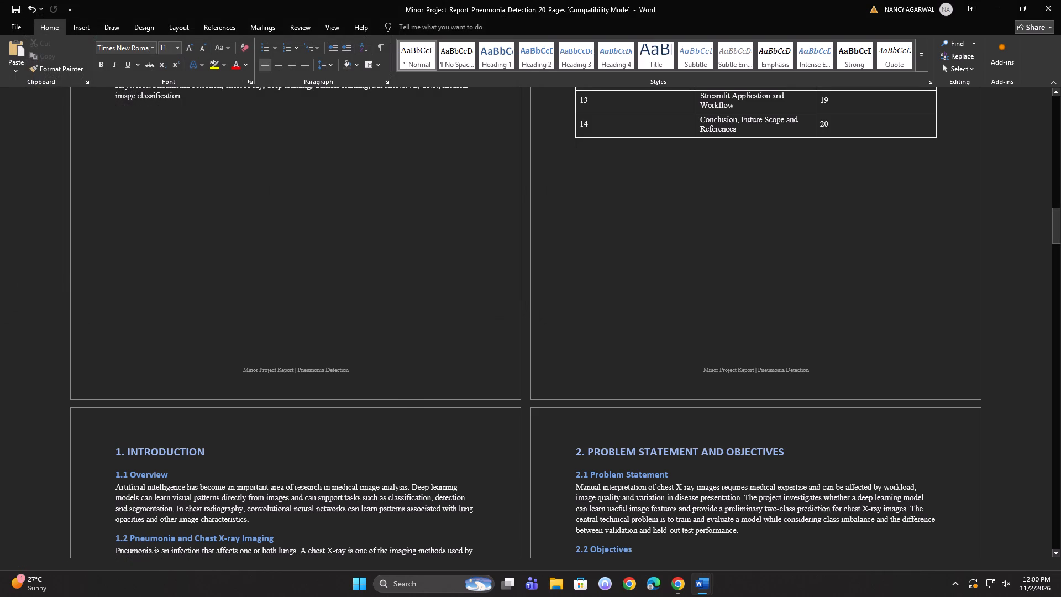
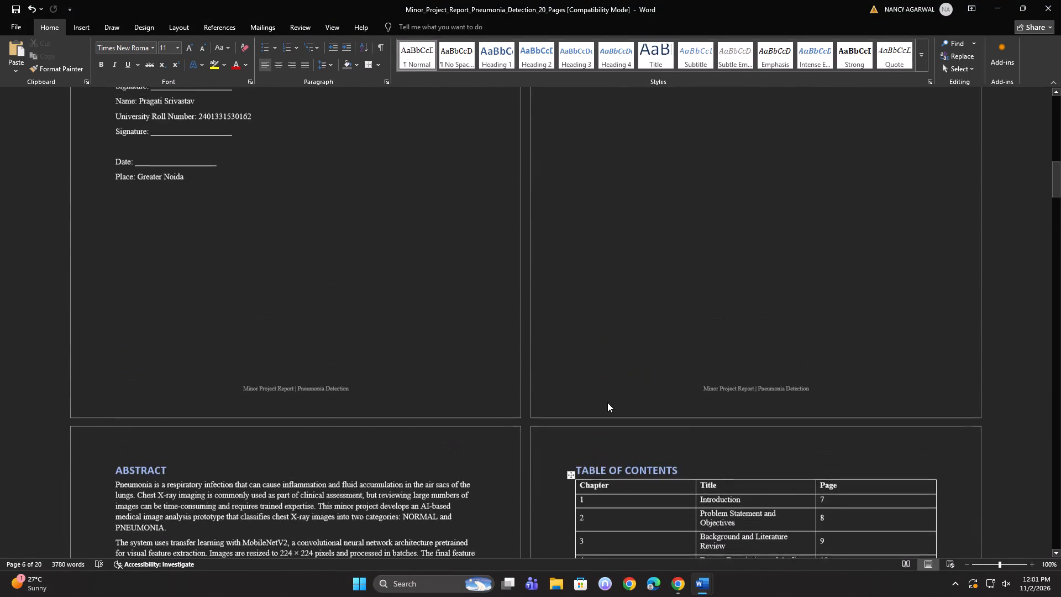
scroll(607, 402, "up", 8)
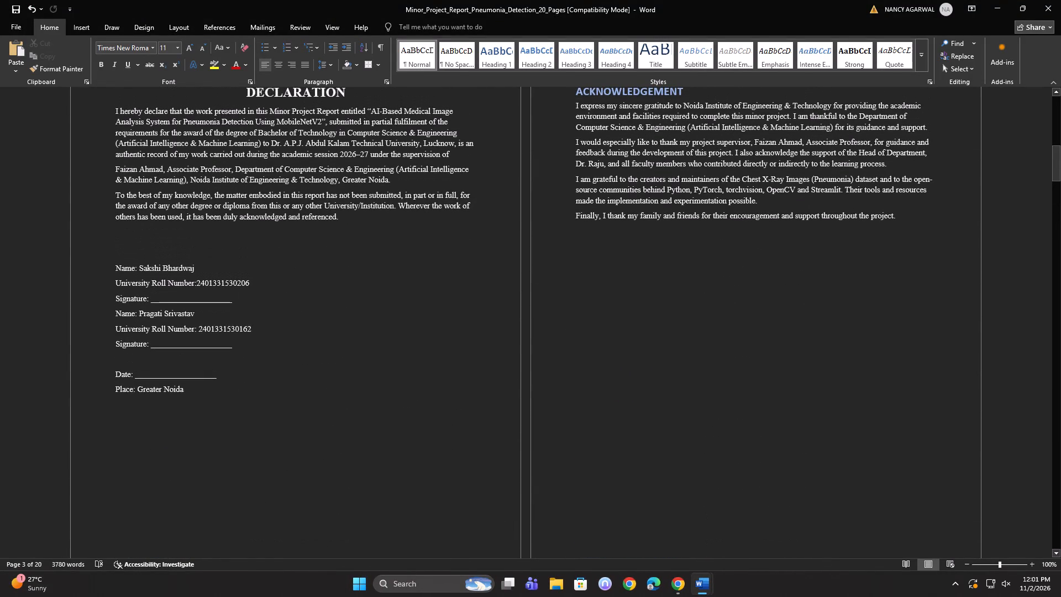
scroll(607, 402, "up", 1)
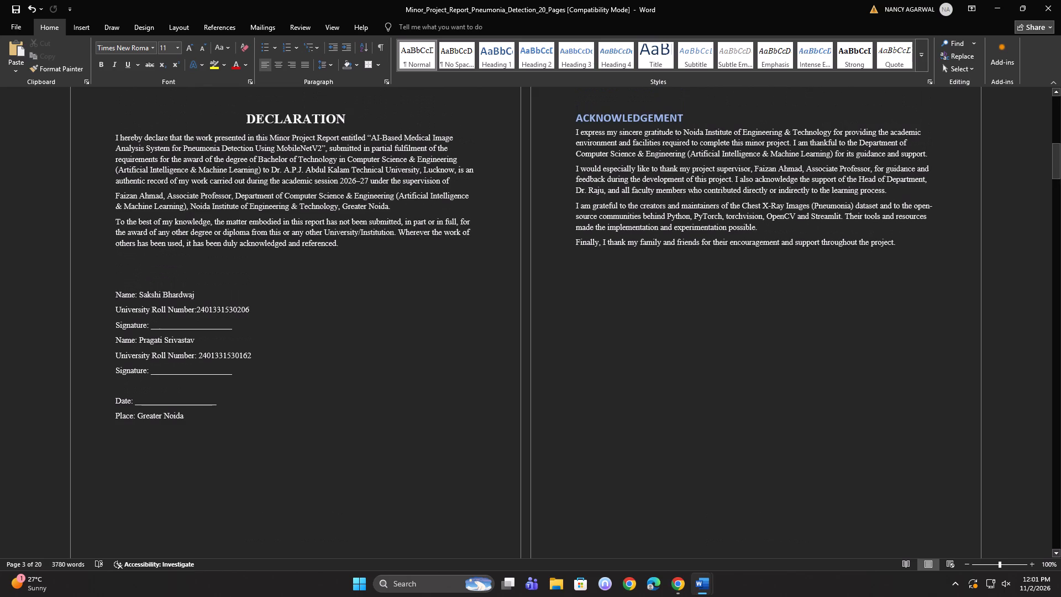
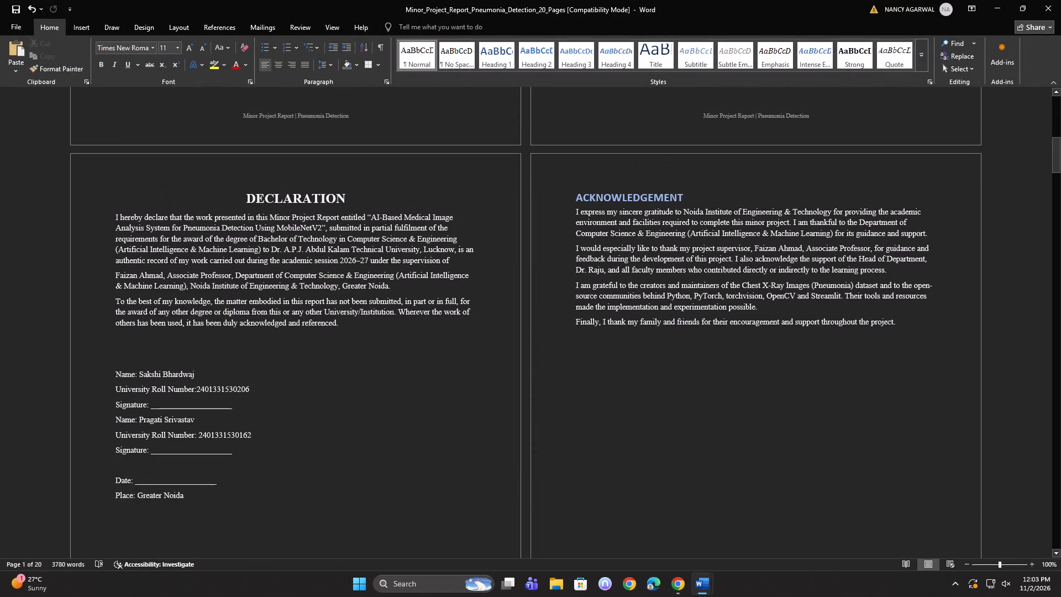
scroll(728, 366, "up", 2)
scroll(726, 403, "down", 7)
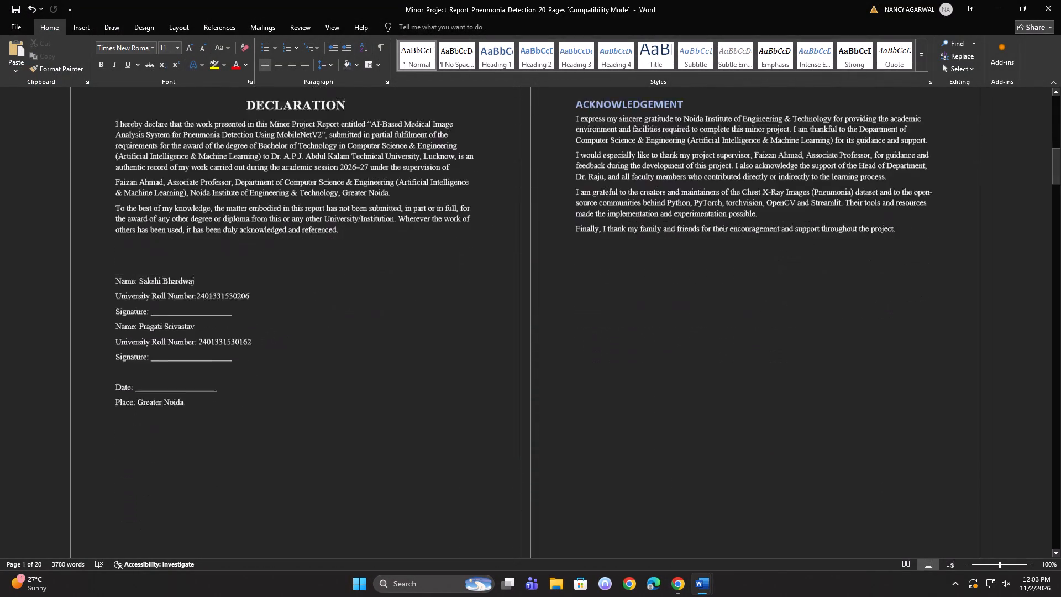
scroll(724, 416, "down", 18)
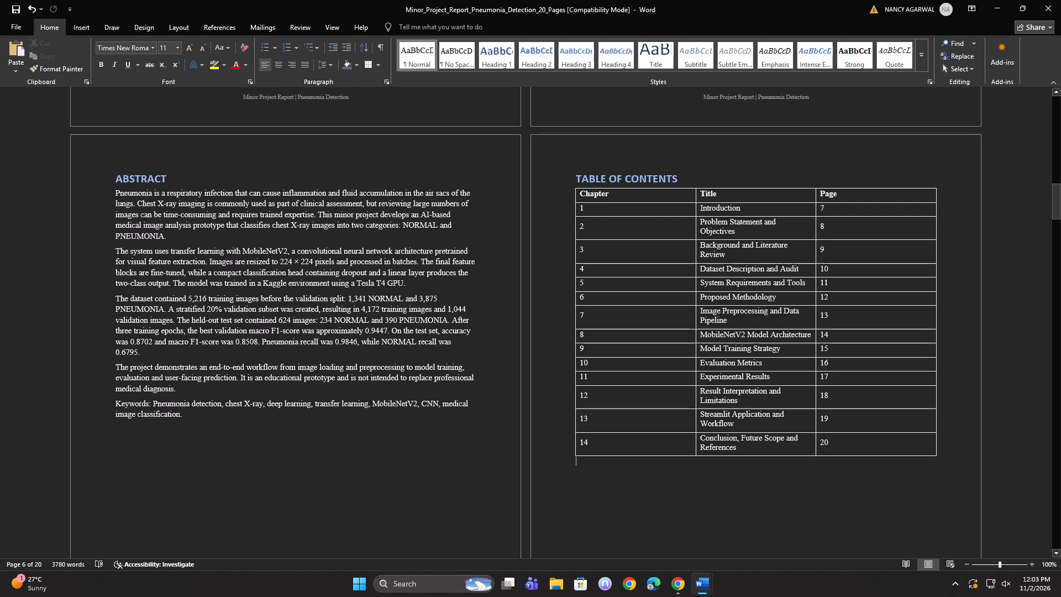
Review the report's front pages, from the student signature and acknowledgement pages to the abstract and table of contents.
scroll(474, 335, "down", 1)
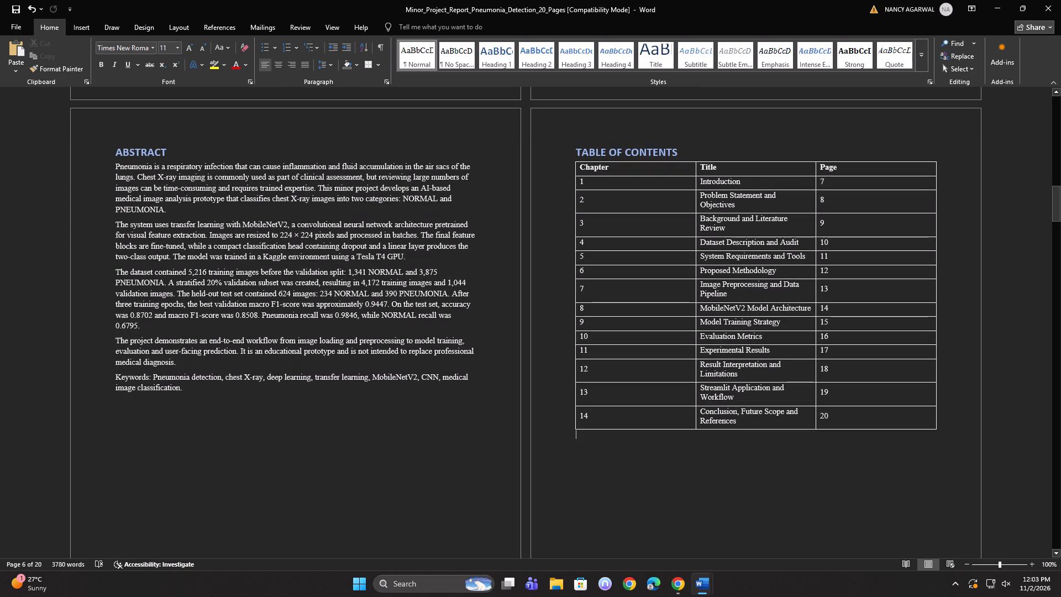
scroll(474, 337, "down", 1)
scroll(474, 337, "up", 9)
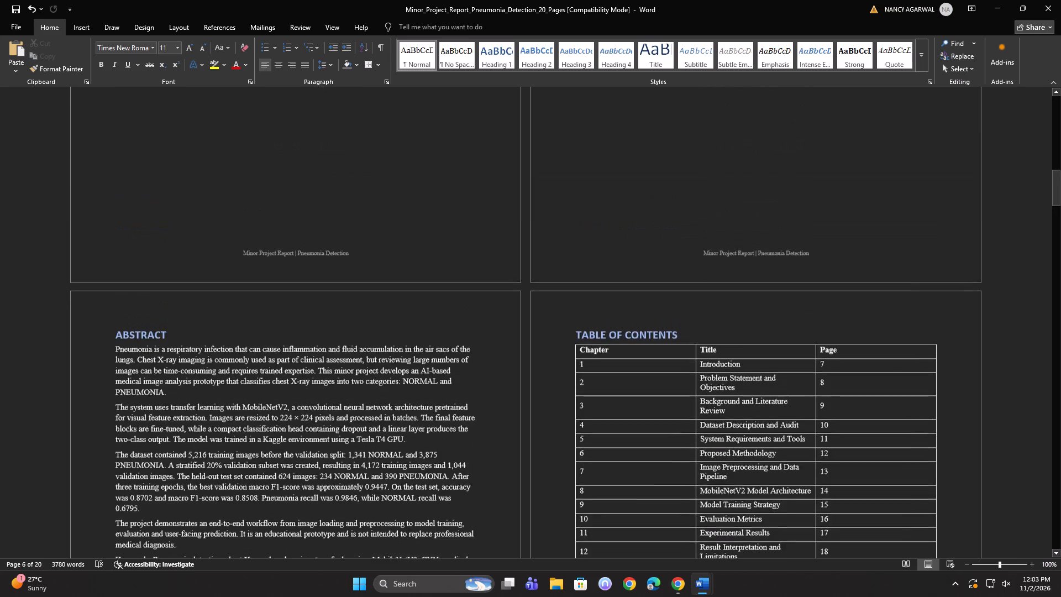
scroll(474, 337, "up", 17)
scroll(474, 337, "down", 11)
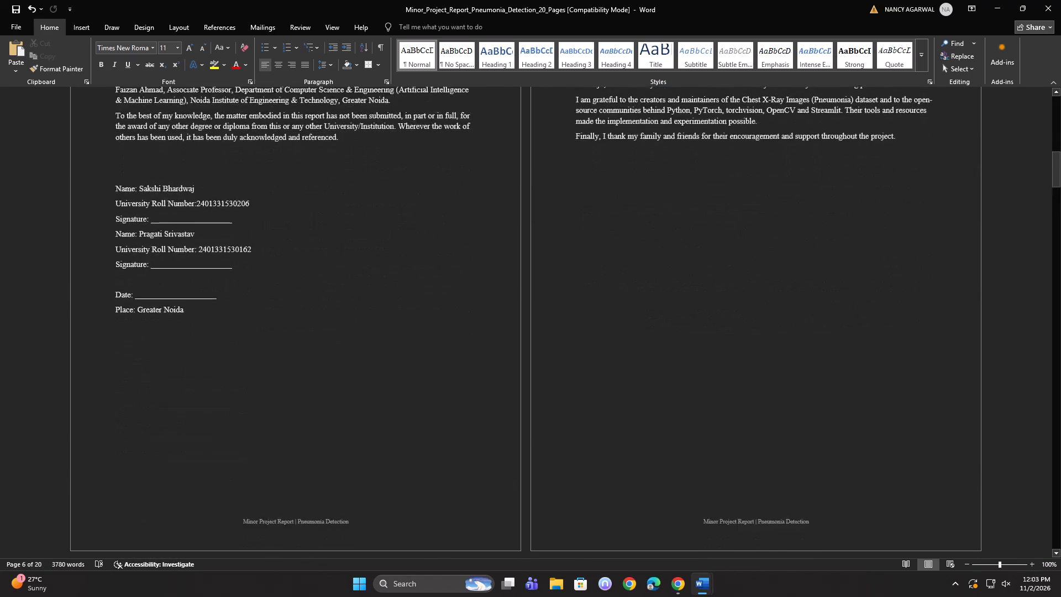
scroll(474, 337, "down", 9)
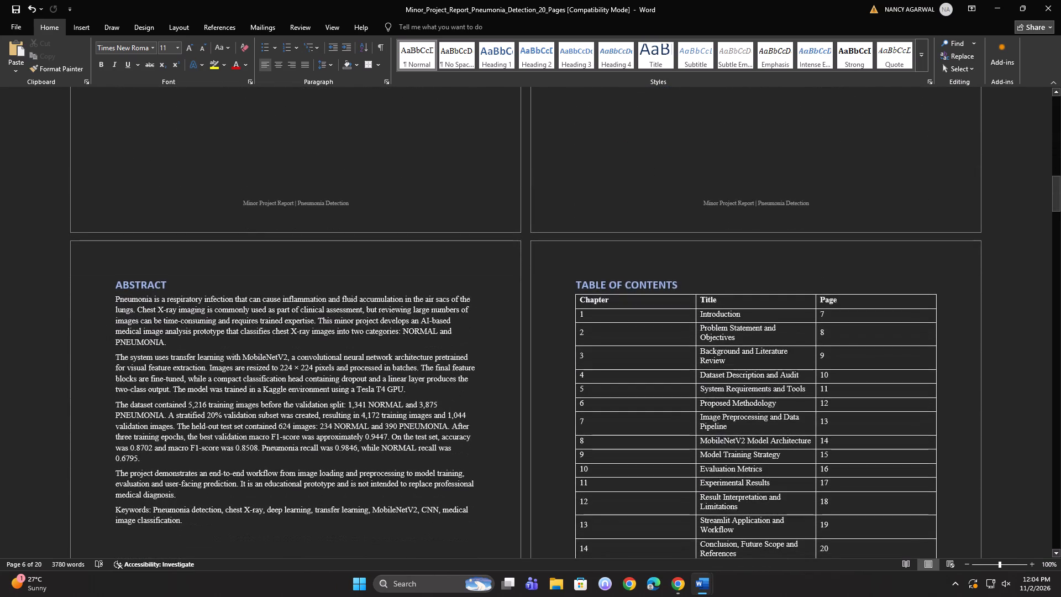
scroll(474, 337, "down", 5)
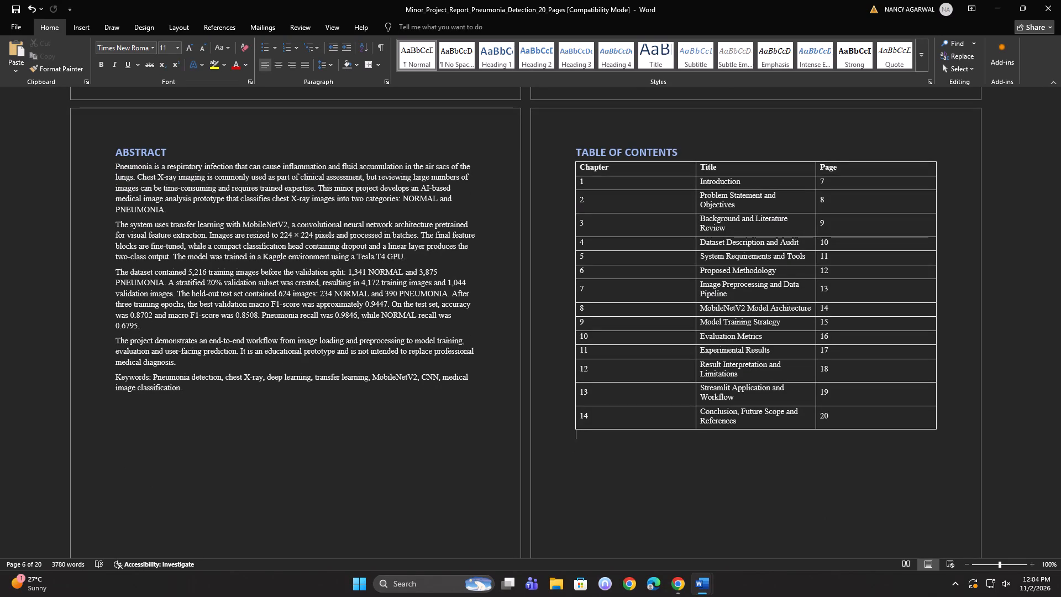
scroll(474, 337, "down", 1)
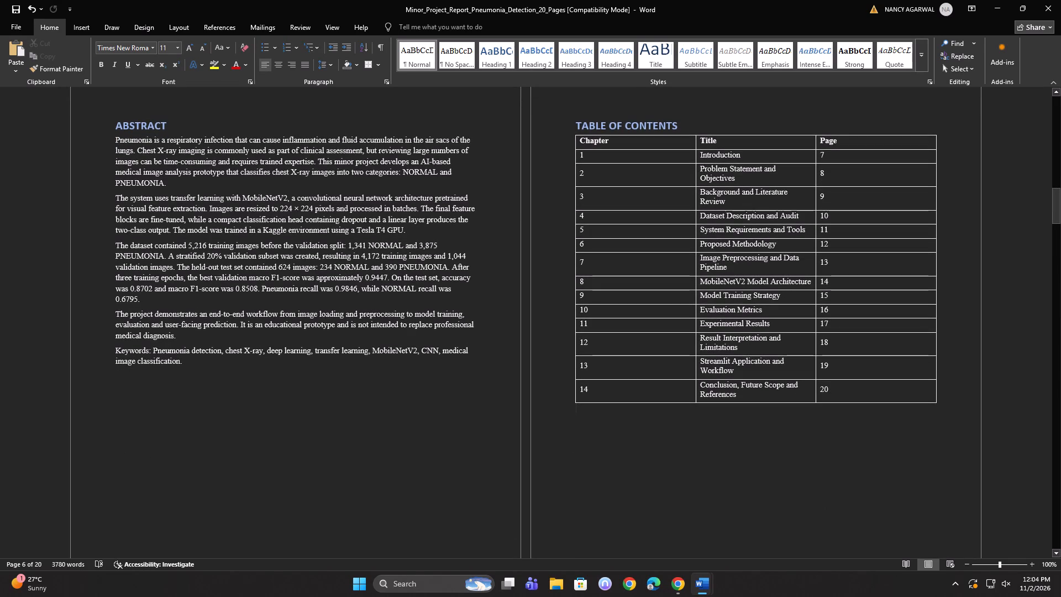
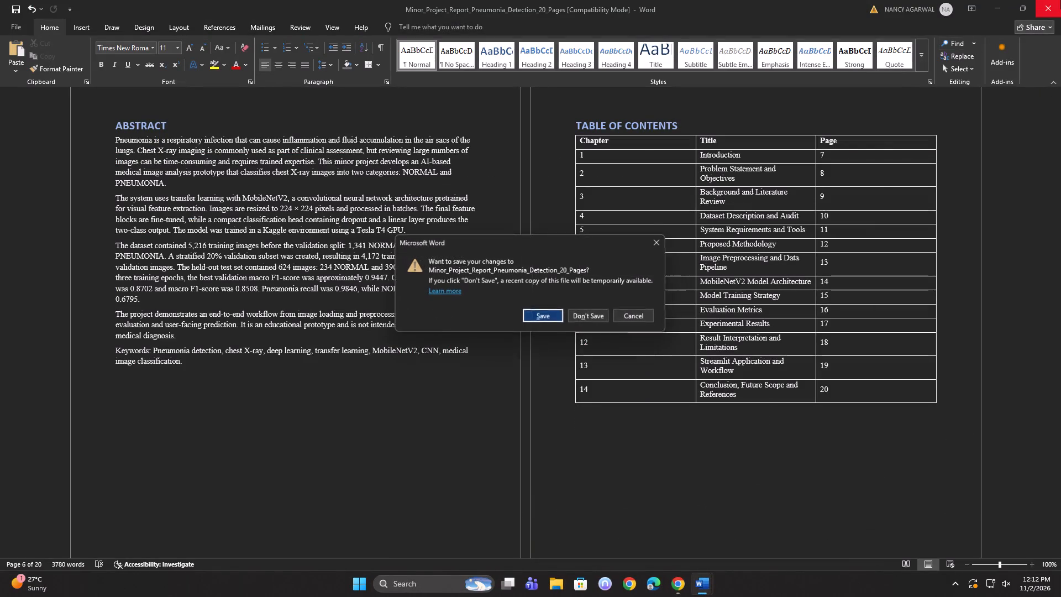
Discard the unsaved changes to the Minor_Project_Report_Pneumonia_Detection_20_Pages document and finish closing it.
left_click(575, 321)
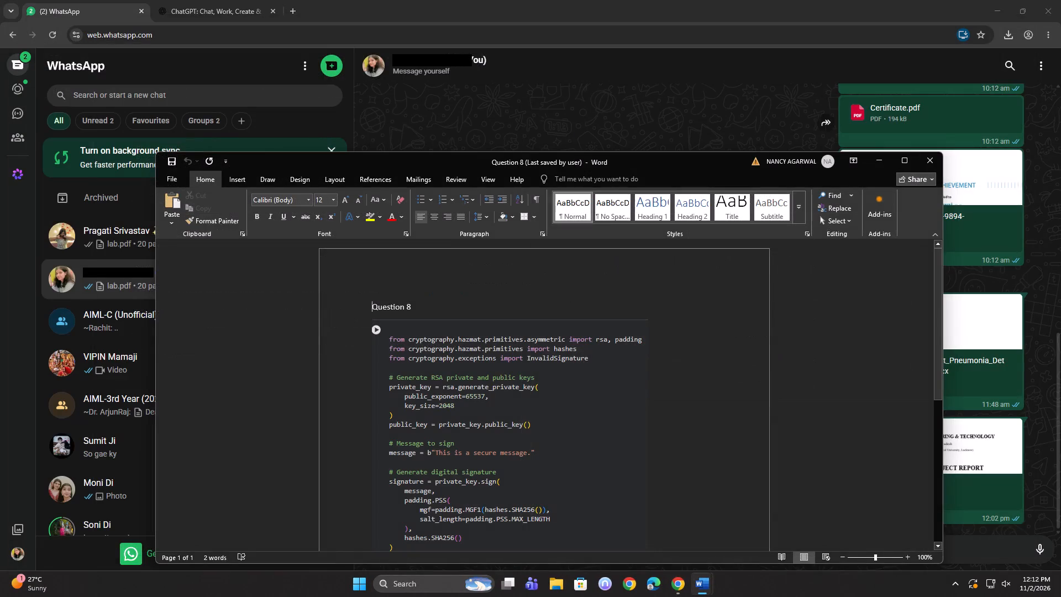